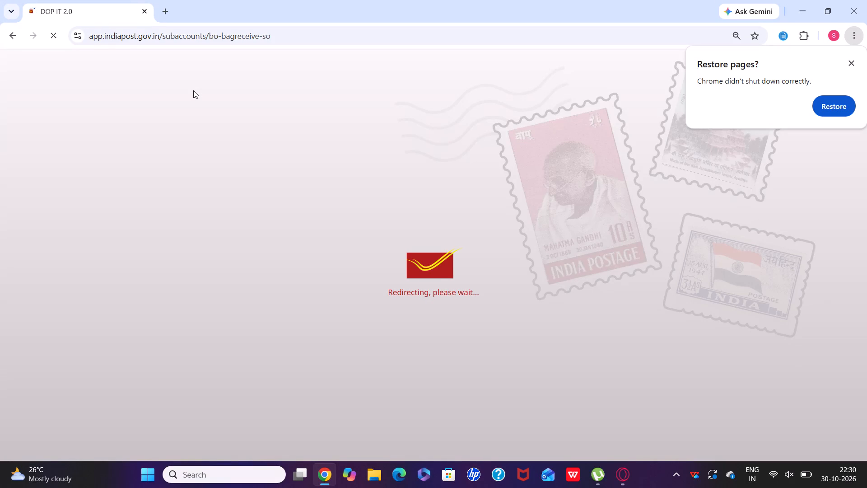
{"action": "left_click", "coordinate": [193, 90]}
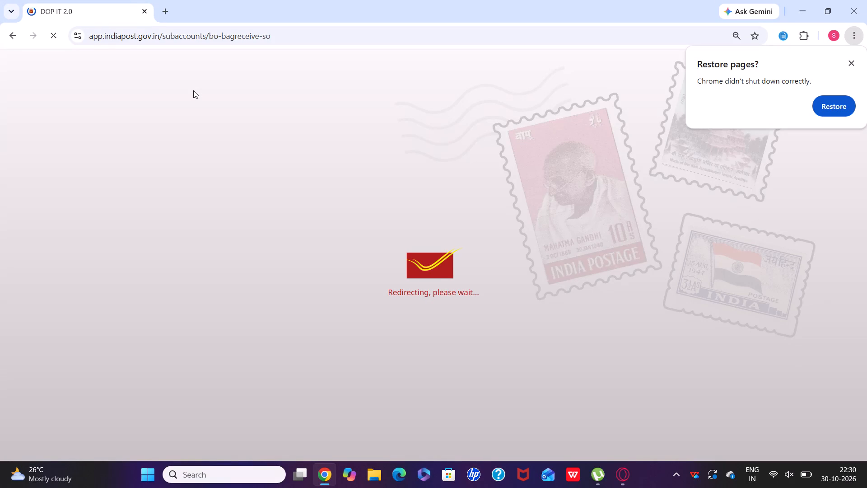
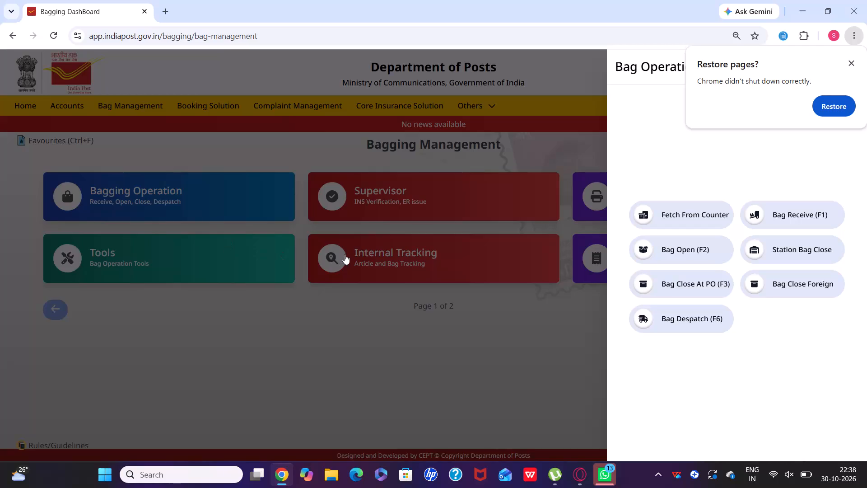
Open Bag Receive and fetch the expected bags for the Venkatapuram B.O 13:15 Foot Schedule_396963.
{"action": "left_click", "coordinate": [783, 214]}
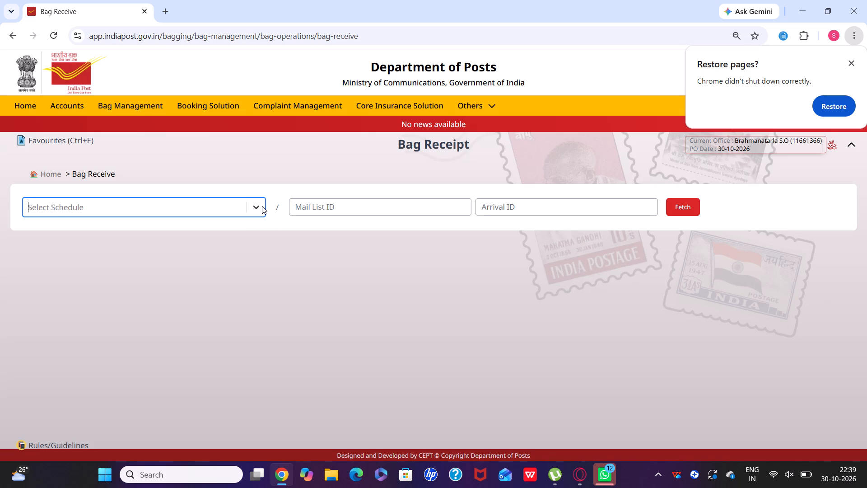
{"action": "left_click", "coordinate": [258, 206]}
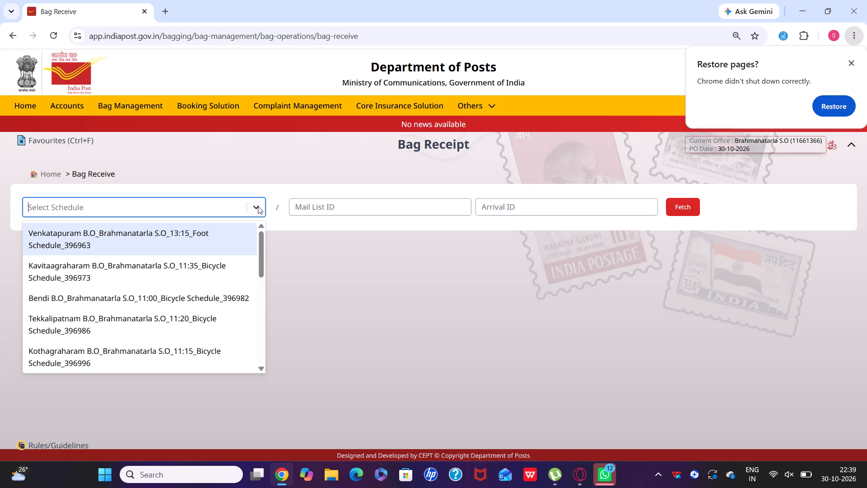
{"action": "left_click", "coordinate": [194, 248]}
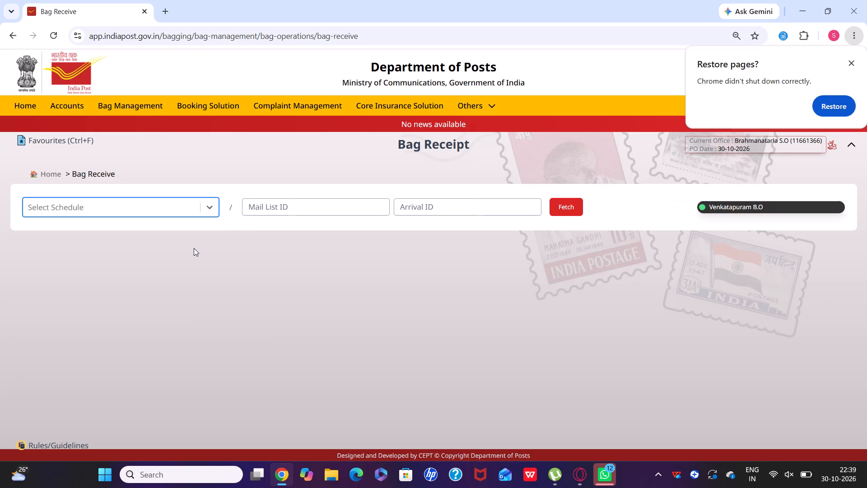
{"action": "left_click", "coordinate": [564, 208]}
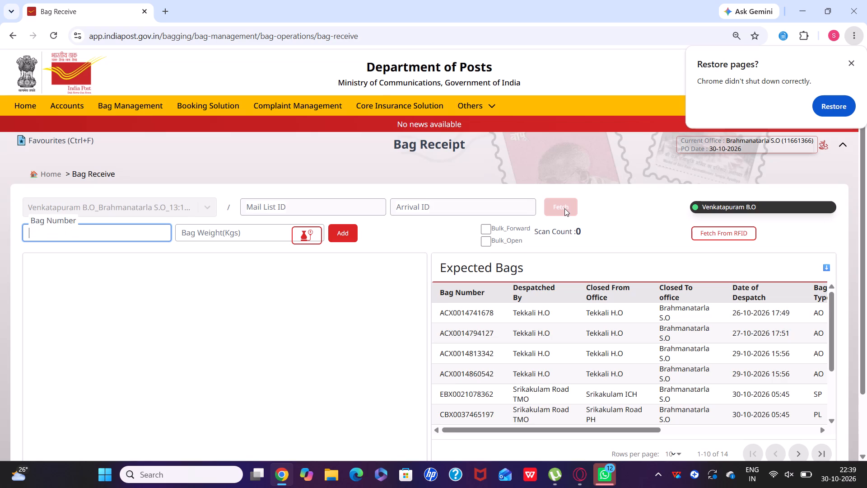
{"action": "scroll", "coordinate": [564, 208], "scroll_direction": "down", "scroll_amount": 3}
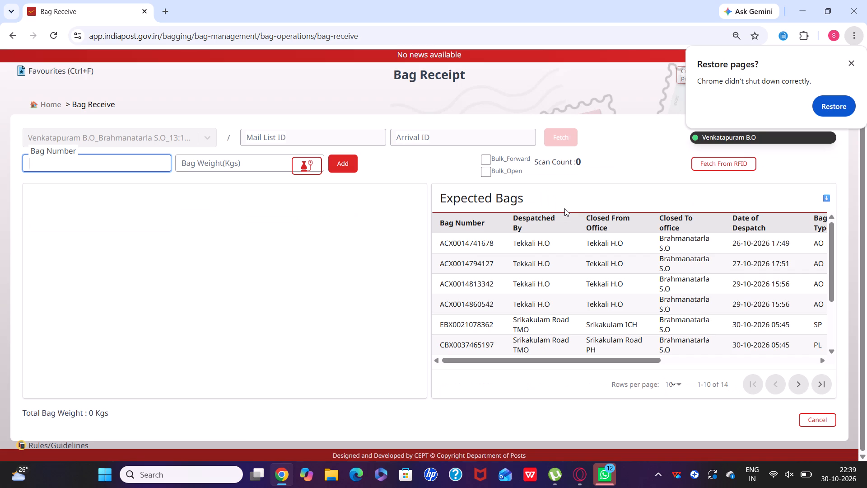
{"action": "triple_click", "coordinate": [833, 351]}
{"action": "triple_click", "coordinate": [833, 351]}
{"action": "triple_click", "coordinate": [833, 351]}
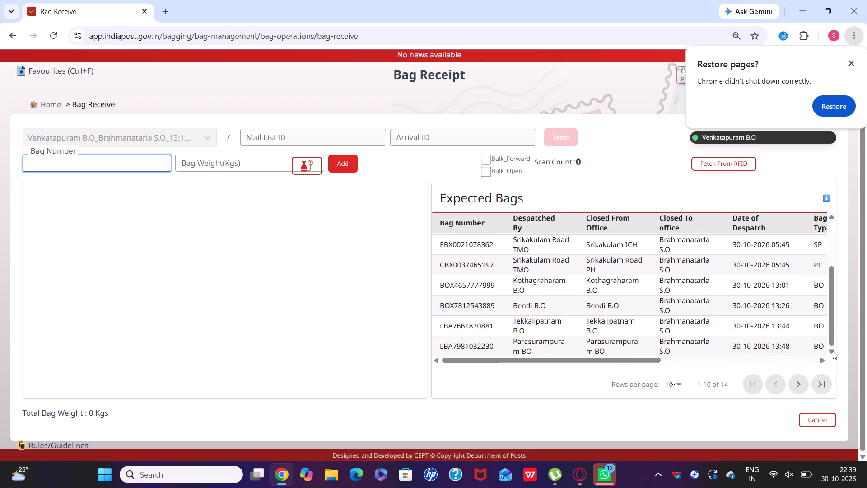
{"action": "double_click", "coordinate": [833, 351]}
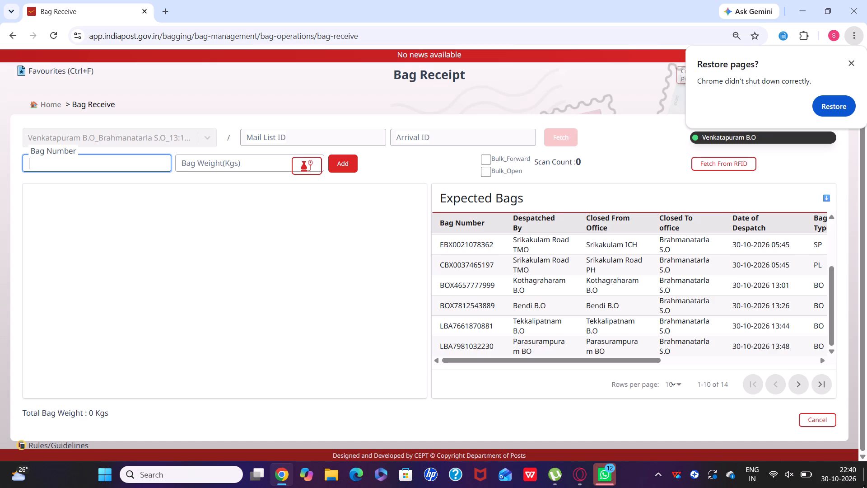
{"action": "double_click", "coordinate": [487, 323]}
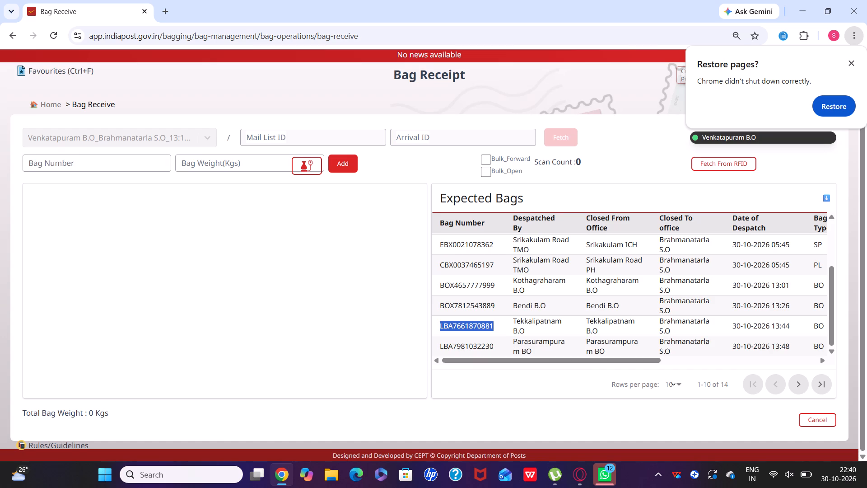
{"action": "key", "text": "ctrl+c"}
{"action": "left_click", "coordinate": [154, 156]}
{"action": "key", "text": "ctrl+v"}
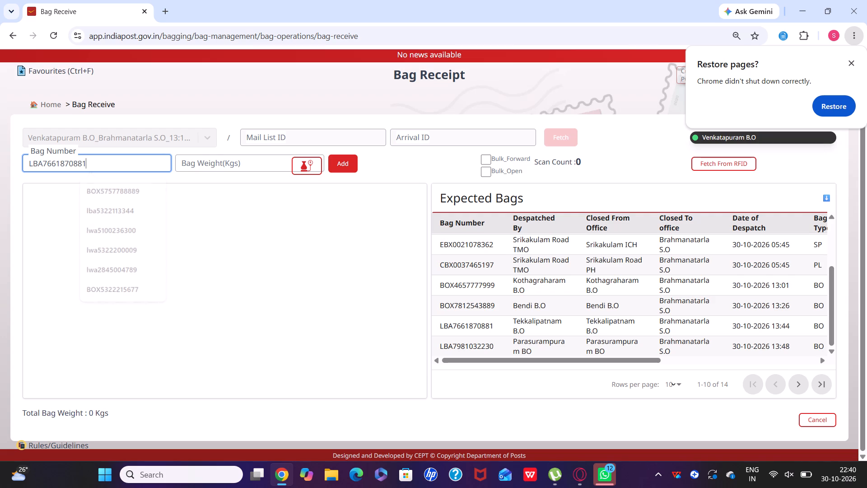
{"action": "left_click", "coordinate": [349, 162]}
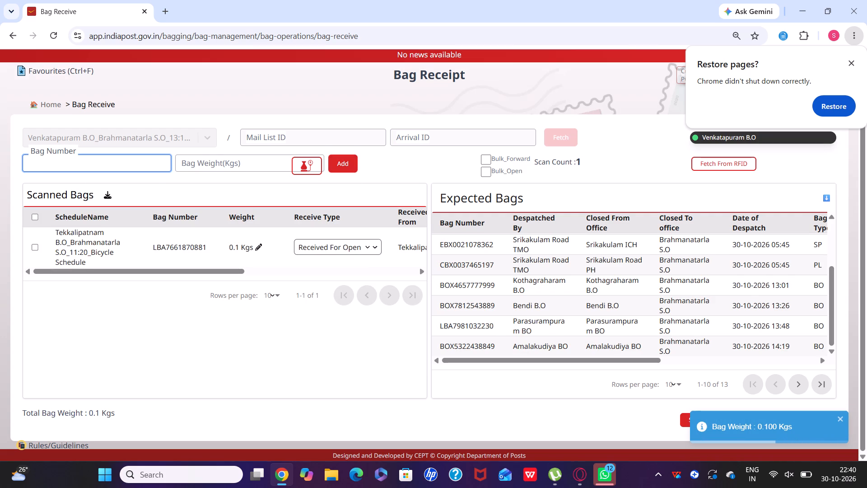
{"action": "double_click", "coordinate": [480, 322]}
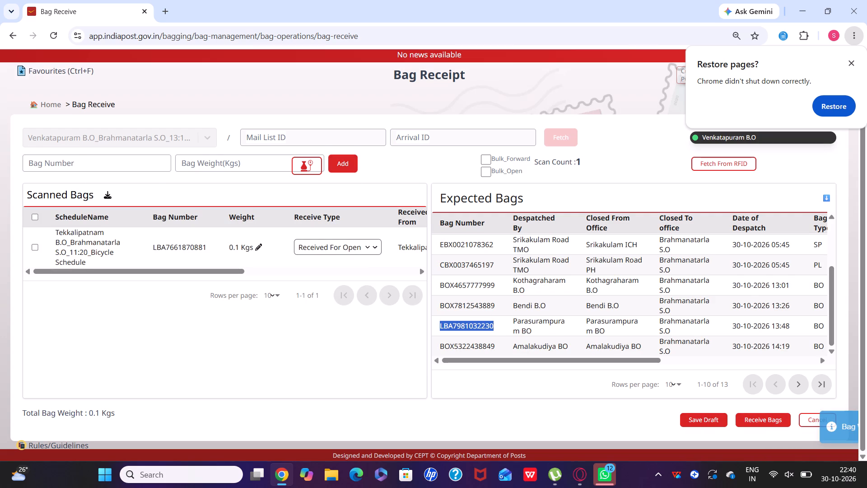
{"action": "key", "text": "ctrl+c"}
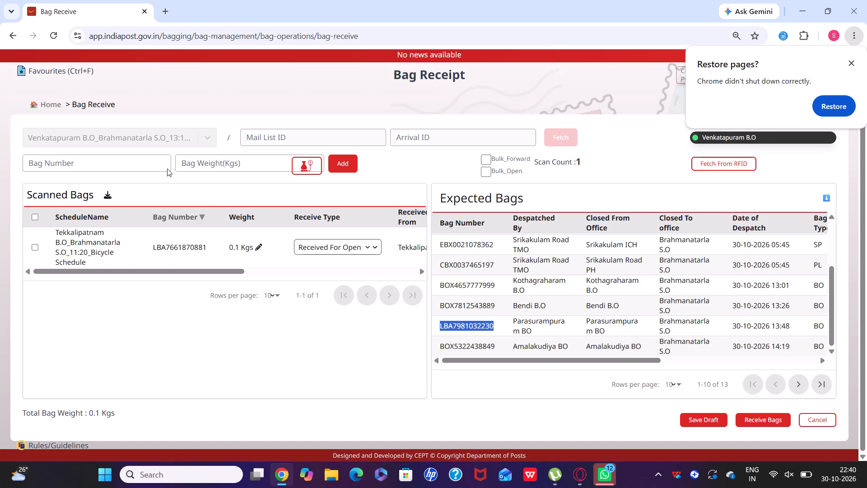
{"action": "left_click", "coordinate": [152, 159]}
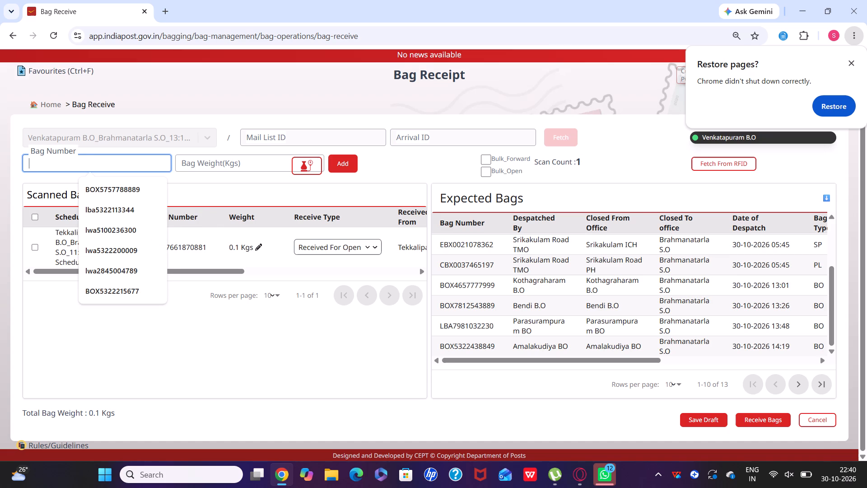
{"action": "key", "text": "ctrl+v"}
{"action": "left_click", "coordinate": [342, 160]}
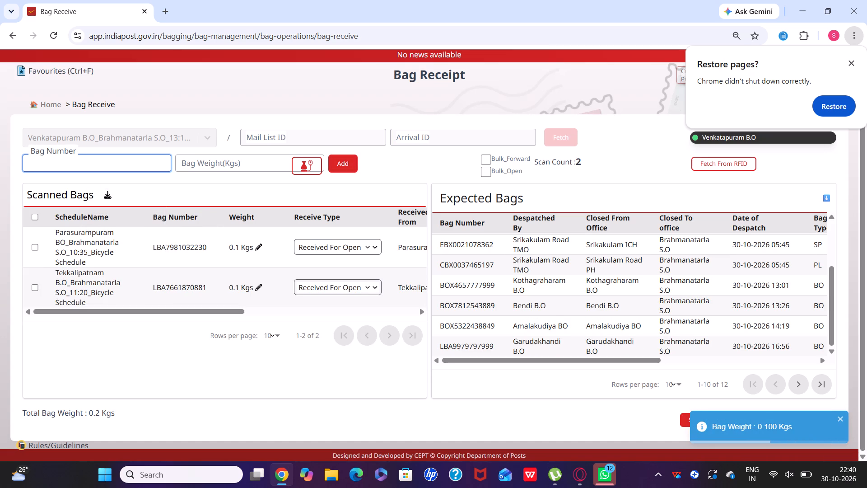
{"action": "double_click", "coordinate": [462, 347]}
{"action": "key", "text": "ctrl+c"}
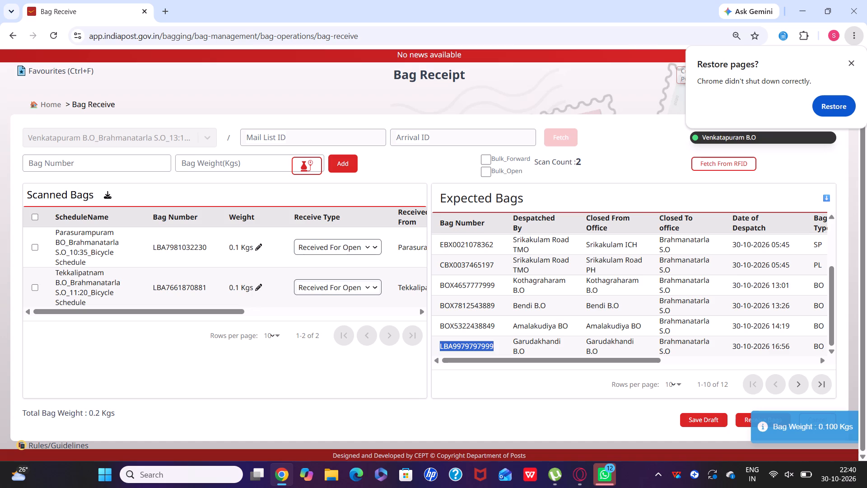
{"action": "left_click", "coordinate": [145, 164]}
{"action": "key", "text": "ctrl+v"}
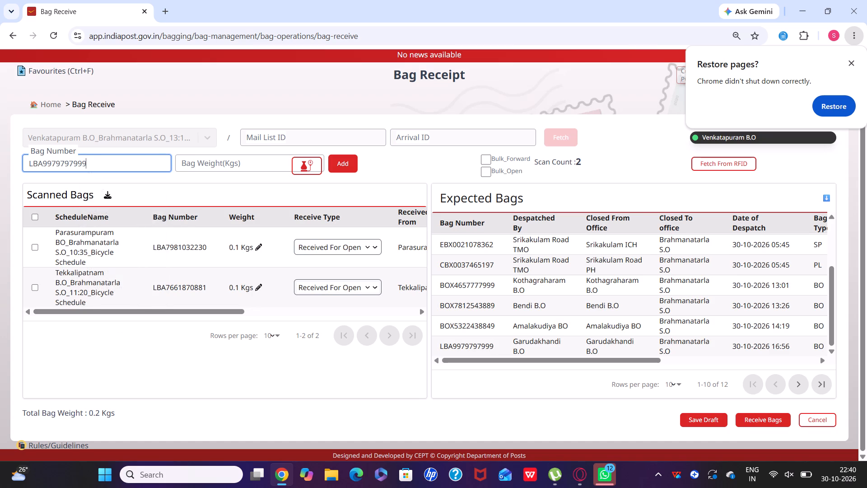
{"action": "left_click", "coordinate": [340, 159]}
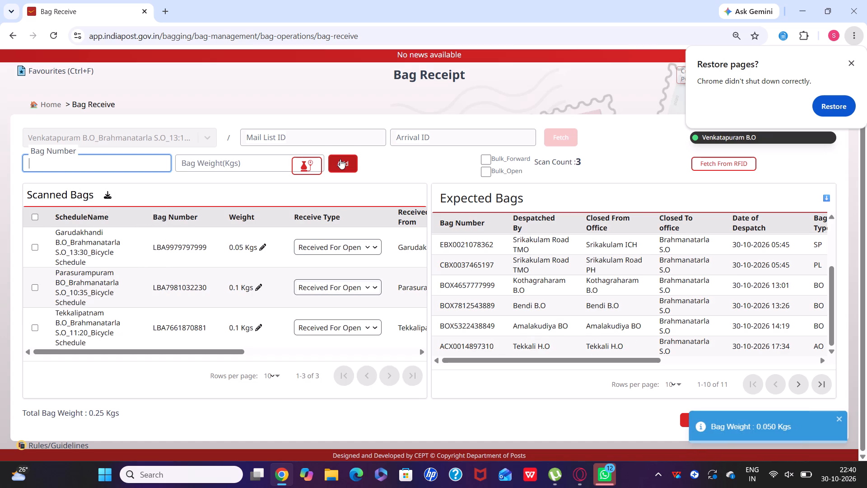
{"action": "double_click", "coordinate": [466, 325]}
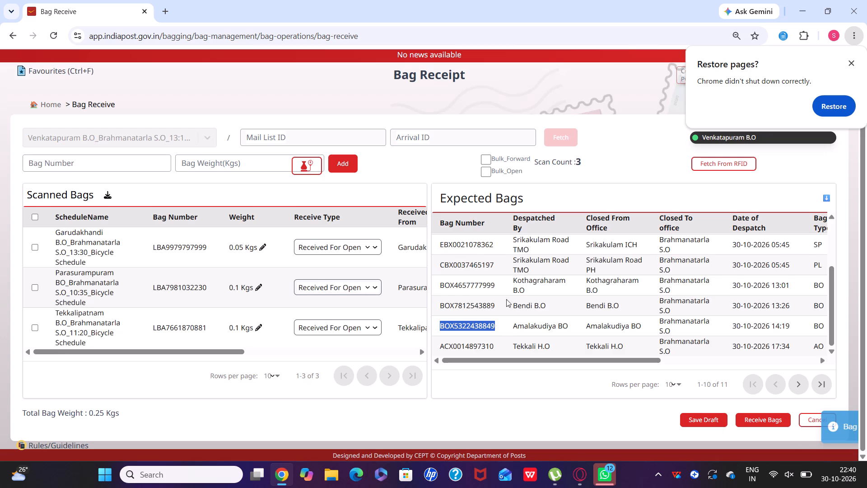
{"action": "double_click", "coordinate": [470, 282]}
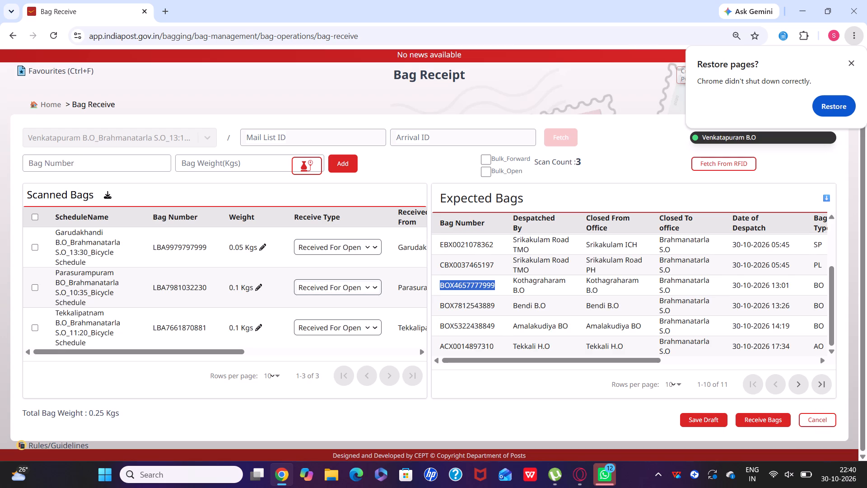
{"action": "key", "text": "ctrl+c"}
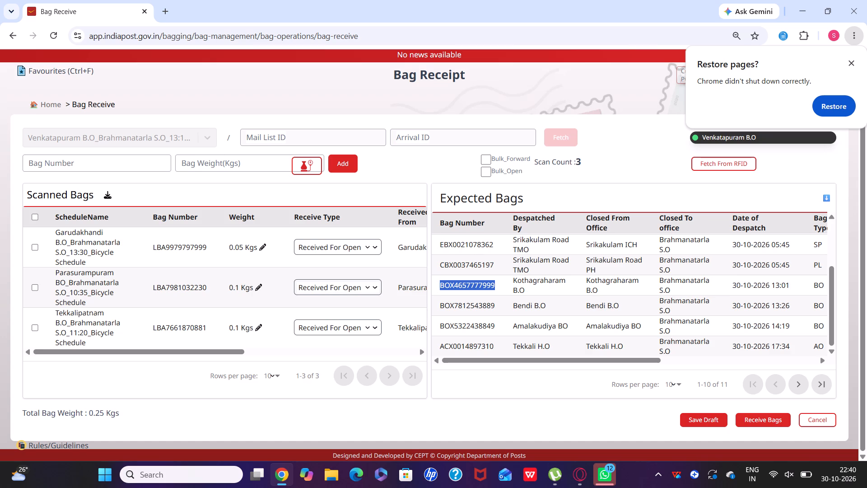
{"action": "left_click", "coordinate": [159, 164]}
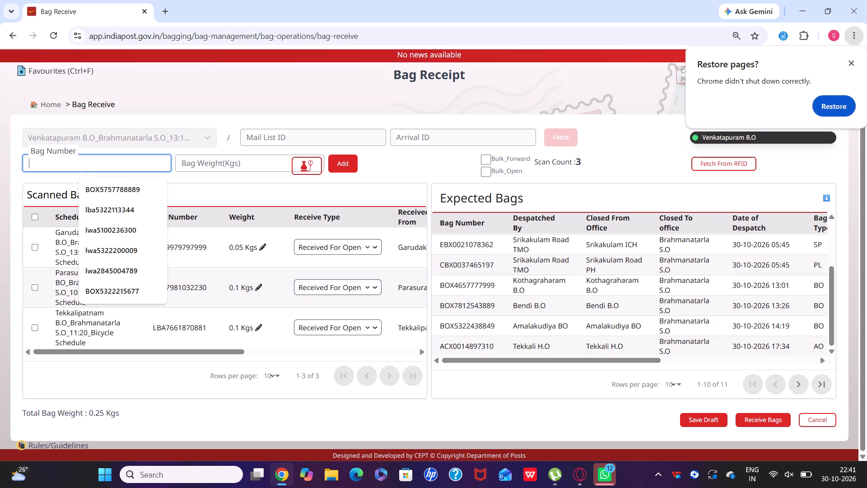
{"action": "key", "text": "ctrl+v"}
{"action": "left_click", "coordinate": [346, 165]}
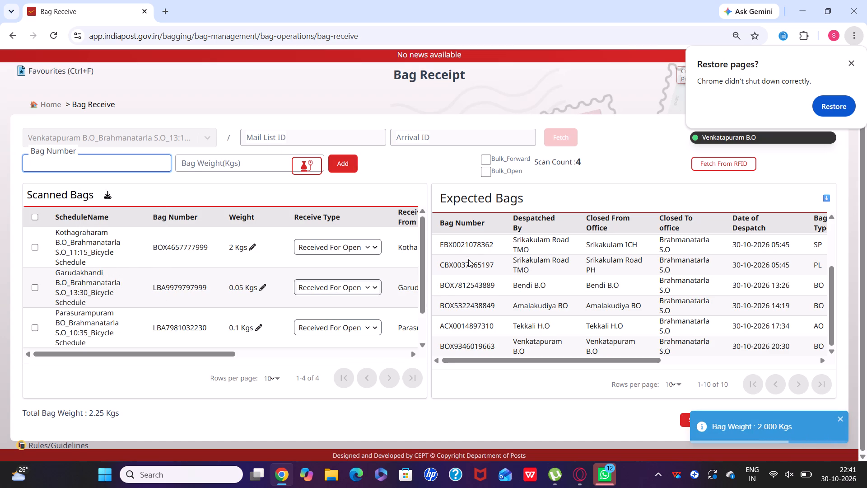
{"action": "double_click", "coordinate": [475, 342]}
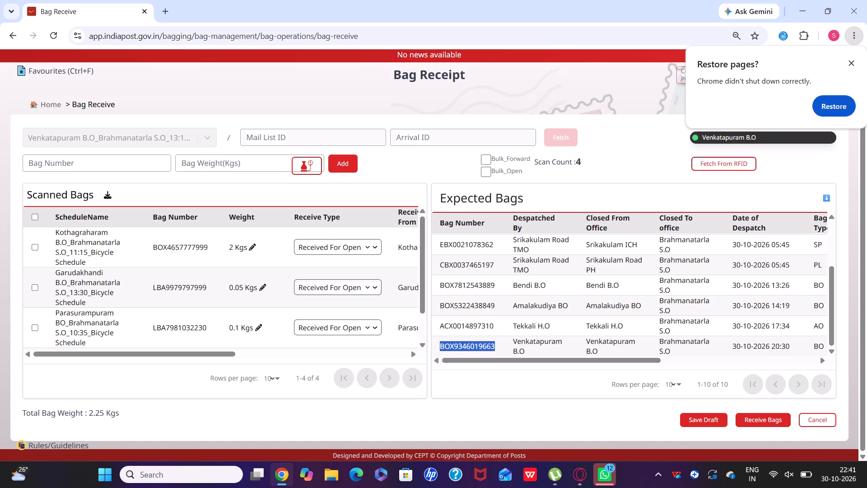
{"action": "key", "text": "ctrl+c"}
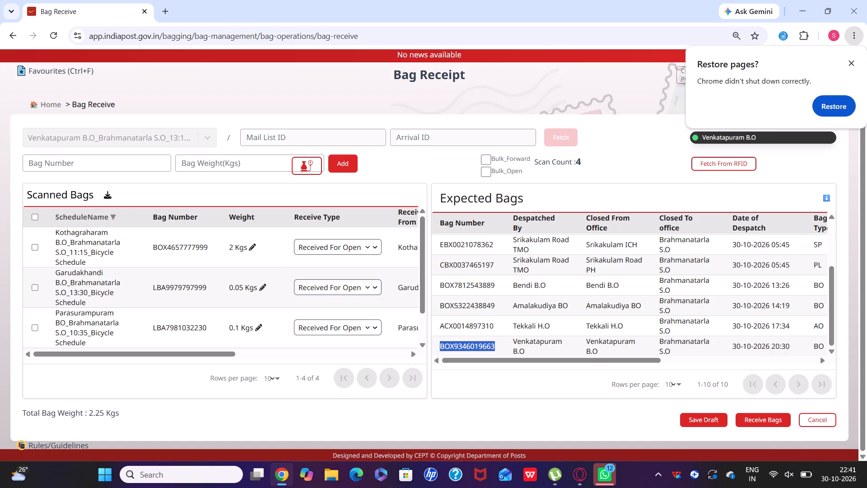
{"action": "left_click", "coordinate": [131, 166]}
{"action": "key", "text": "ctrl+v"}
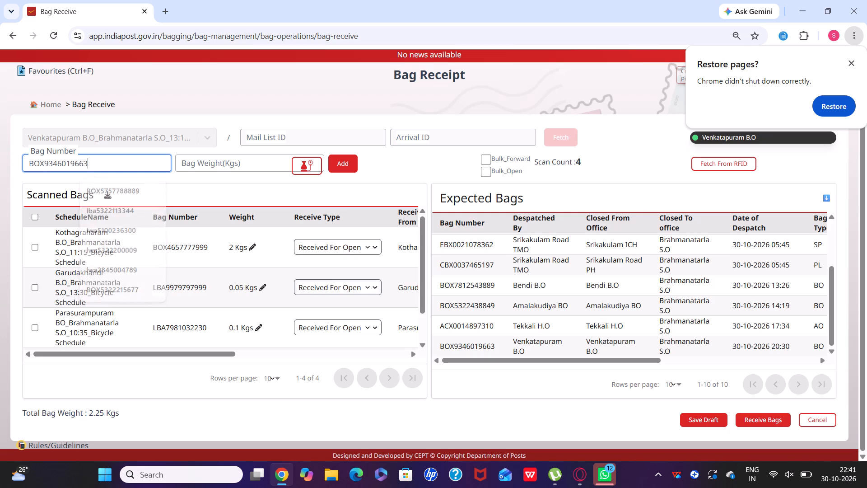
{"action": "left_click", "coordinate": [341, 161]}
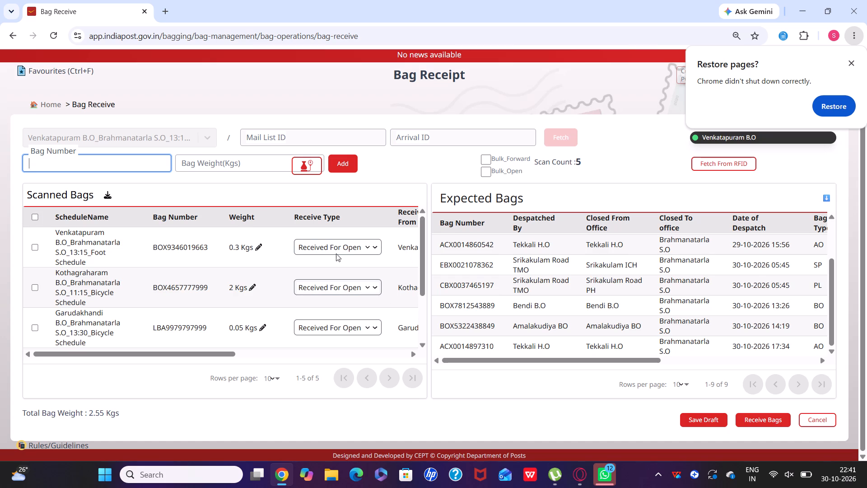
{"action": "scroll", "coordinate": [442, 292], "scroll_direction": "up", "scroll_amount": 1}
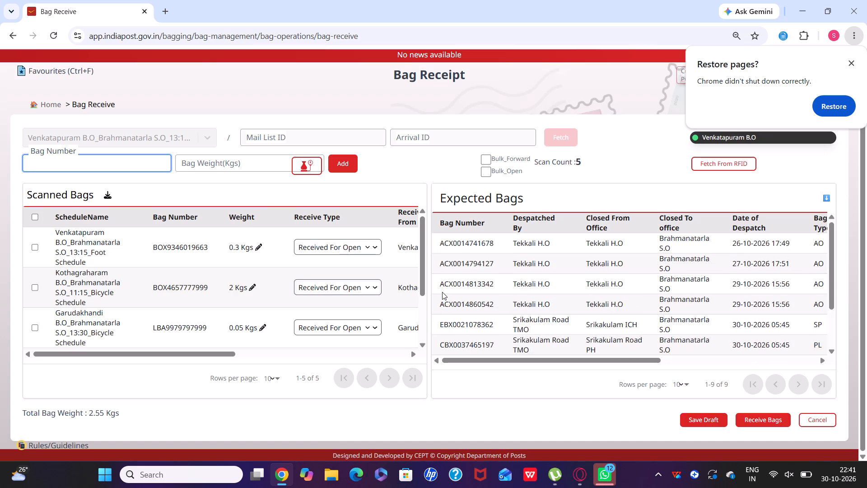
{"action": "scroll", "coordinate": [442, 292], "scroll_direction": "down", "scroll_amount": 1}
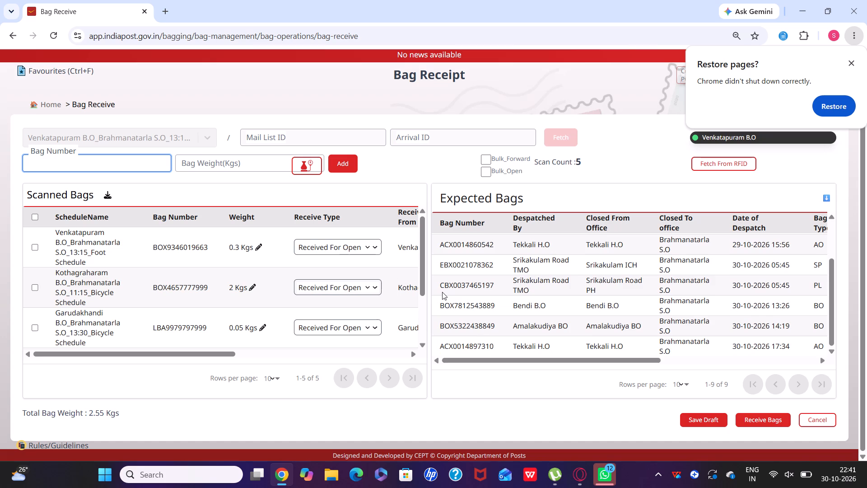
{"action": "scroll", "coordinate": [442, 292], "scroll_direction": "down", "scroll_amount": 1}
{"action": "double_click", "coordinate": [473, 300]}
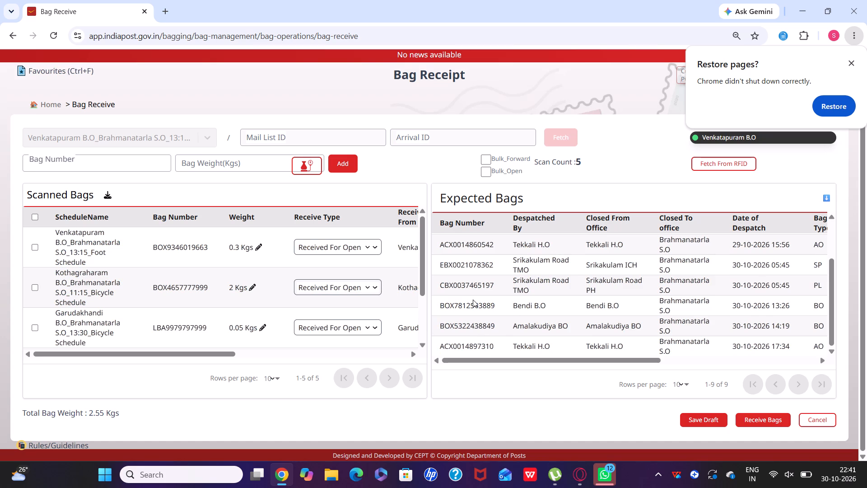
{"action": "key", "text": "ctrl+c"}
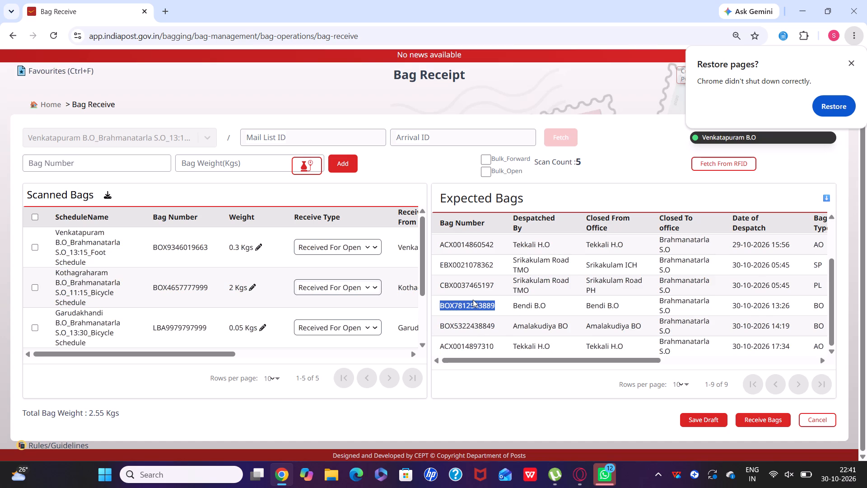
{"action": "left_click", "coordinate": [137, 161]}
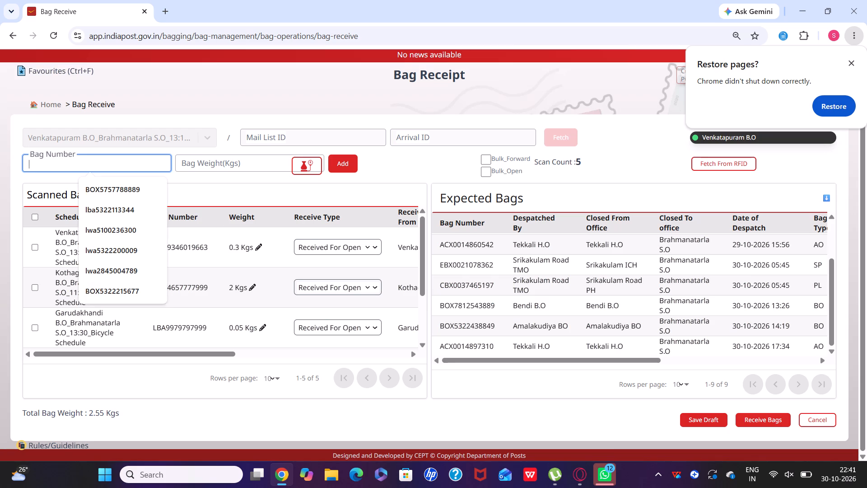
{"action": "key", "text": "ctrl+v"}
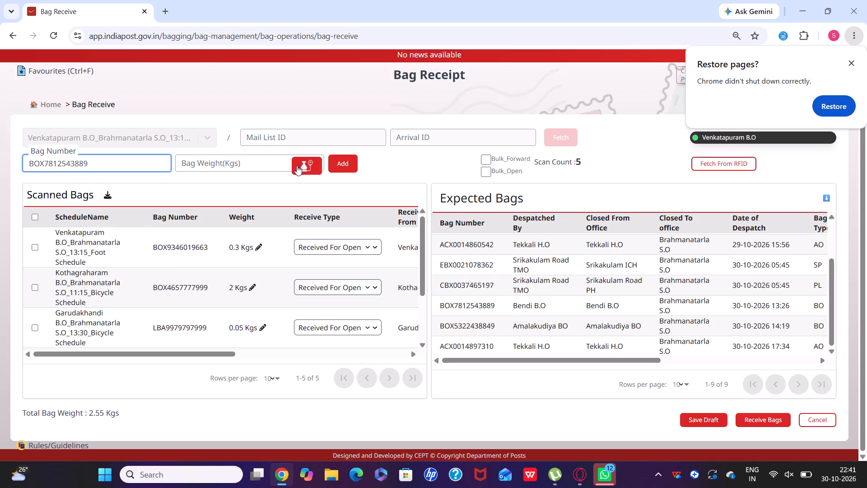
{"action": "left_click", "coordinate": [344, 166]}
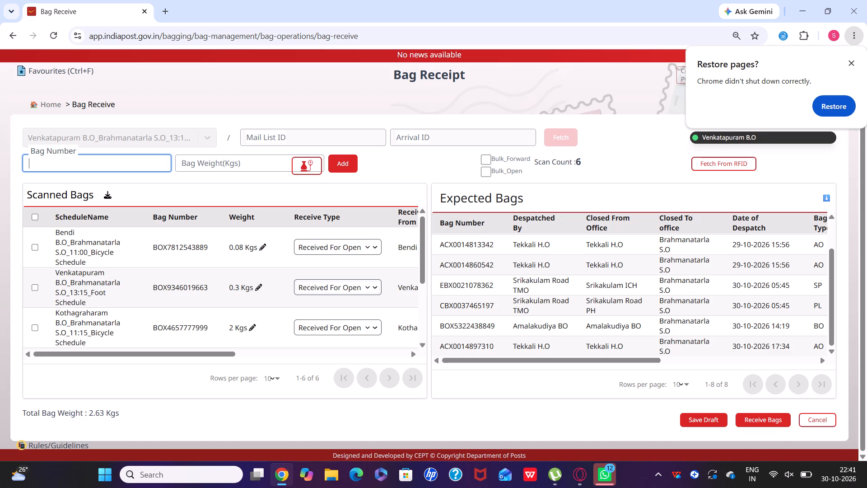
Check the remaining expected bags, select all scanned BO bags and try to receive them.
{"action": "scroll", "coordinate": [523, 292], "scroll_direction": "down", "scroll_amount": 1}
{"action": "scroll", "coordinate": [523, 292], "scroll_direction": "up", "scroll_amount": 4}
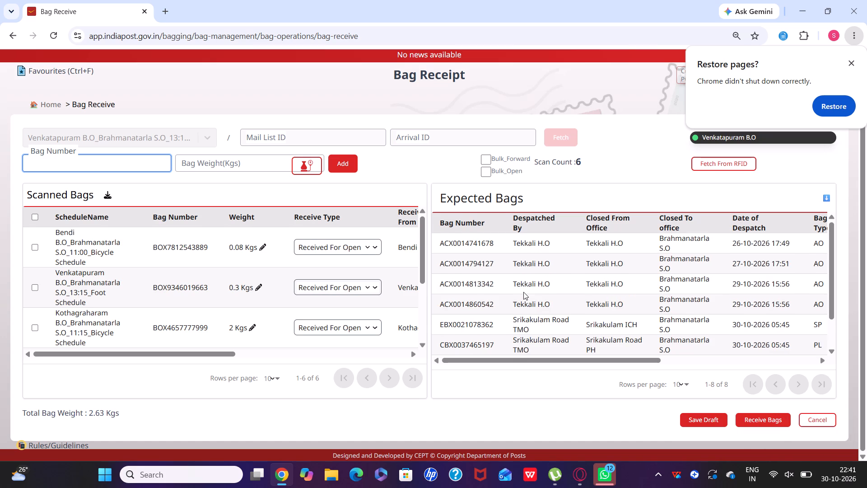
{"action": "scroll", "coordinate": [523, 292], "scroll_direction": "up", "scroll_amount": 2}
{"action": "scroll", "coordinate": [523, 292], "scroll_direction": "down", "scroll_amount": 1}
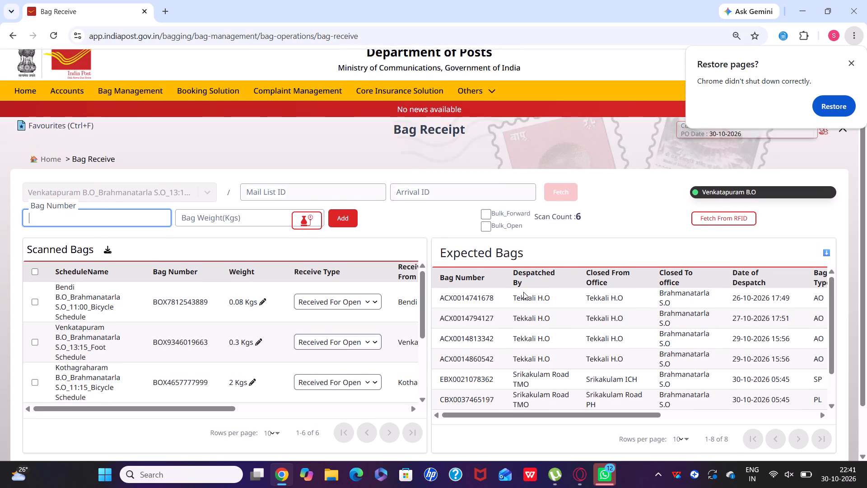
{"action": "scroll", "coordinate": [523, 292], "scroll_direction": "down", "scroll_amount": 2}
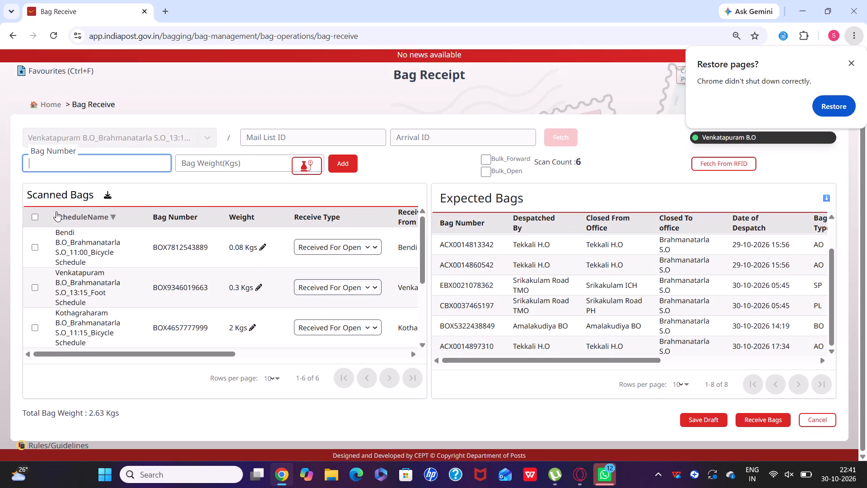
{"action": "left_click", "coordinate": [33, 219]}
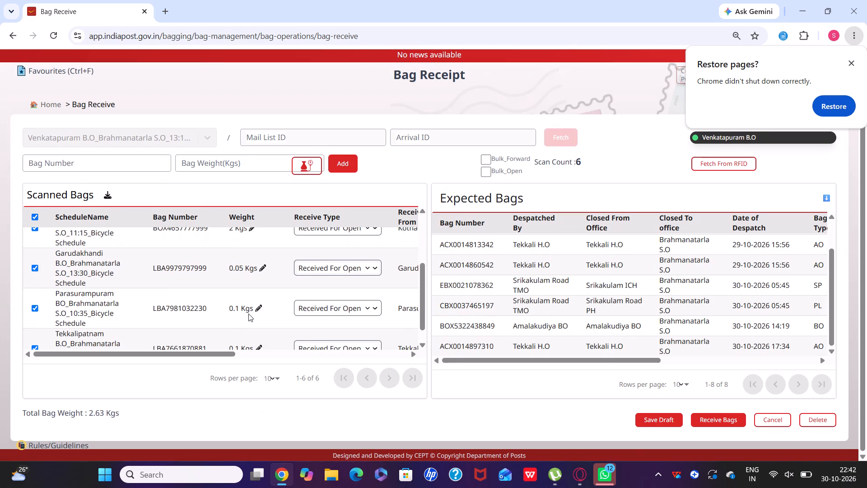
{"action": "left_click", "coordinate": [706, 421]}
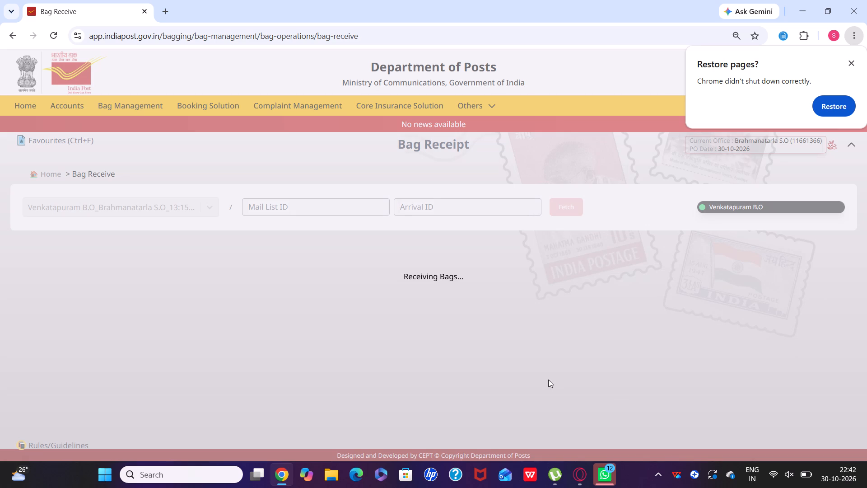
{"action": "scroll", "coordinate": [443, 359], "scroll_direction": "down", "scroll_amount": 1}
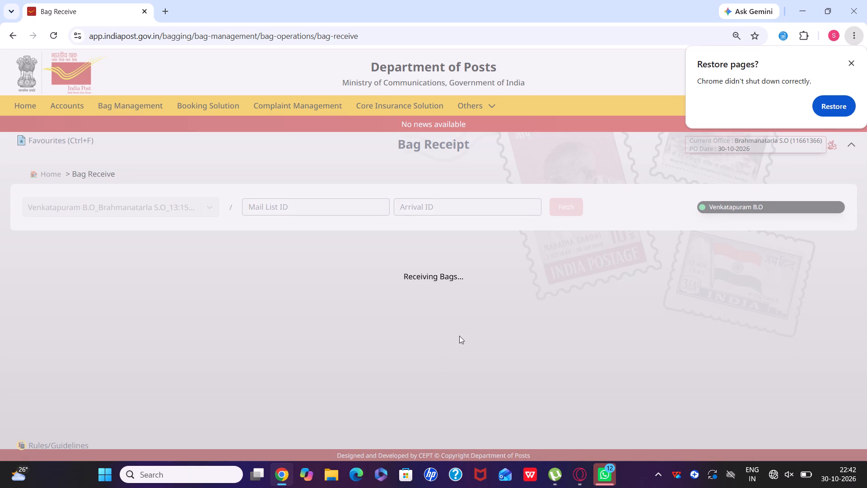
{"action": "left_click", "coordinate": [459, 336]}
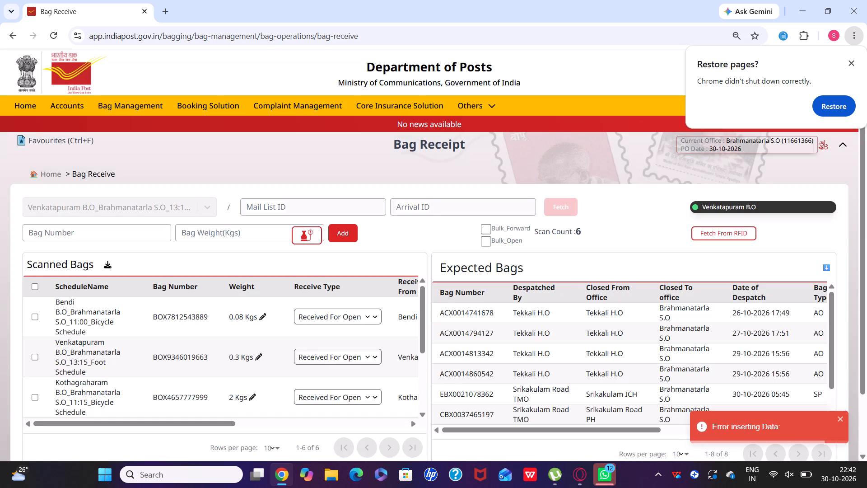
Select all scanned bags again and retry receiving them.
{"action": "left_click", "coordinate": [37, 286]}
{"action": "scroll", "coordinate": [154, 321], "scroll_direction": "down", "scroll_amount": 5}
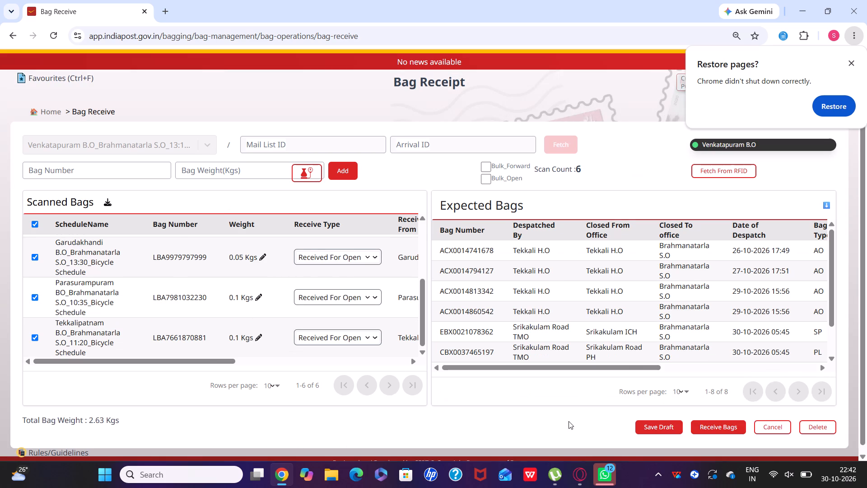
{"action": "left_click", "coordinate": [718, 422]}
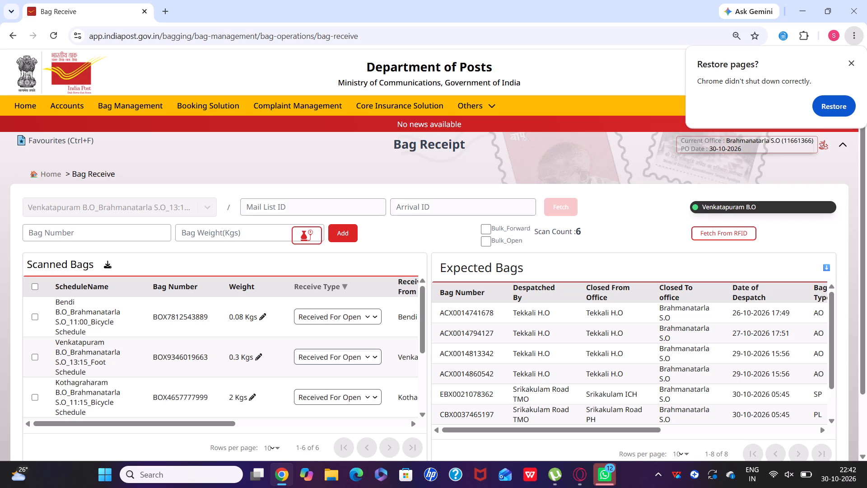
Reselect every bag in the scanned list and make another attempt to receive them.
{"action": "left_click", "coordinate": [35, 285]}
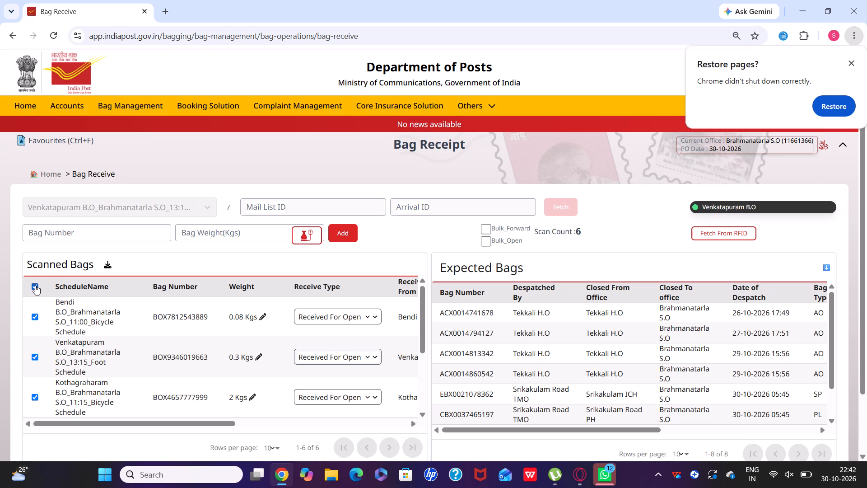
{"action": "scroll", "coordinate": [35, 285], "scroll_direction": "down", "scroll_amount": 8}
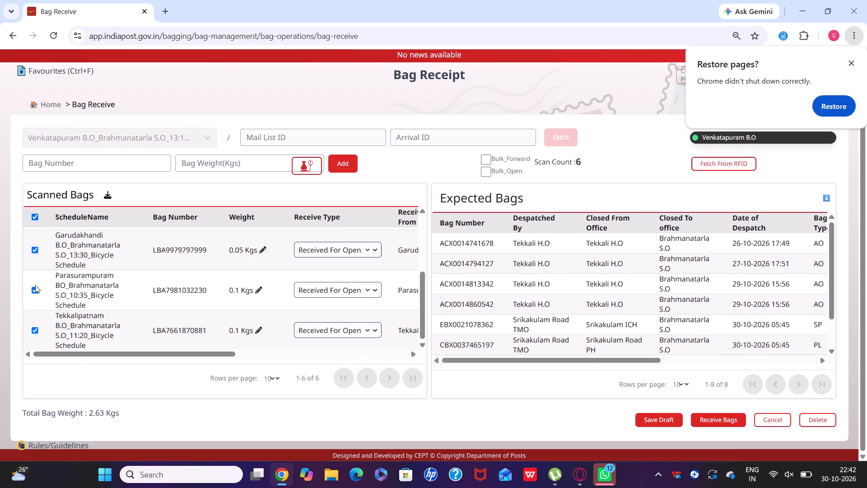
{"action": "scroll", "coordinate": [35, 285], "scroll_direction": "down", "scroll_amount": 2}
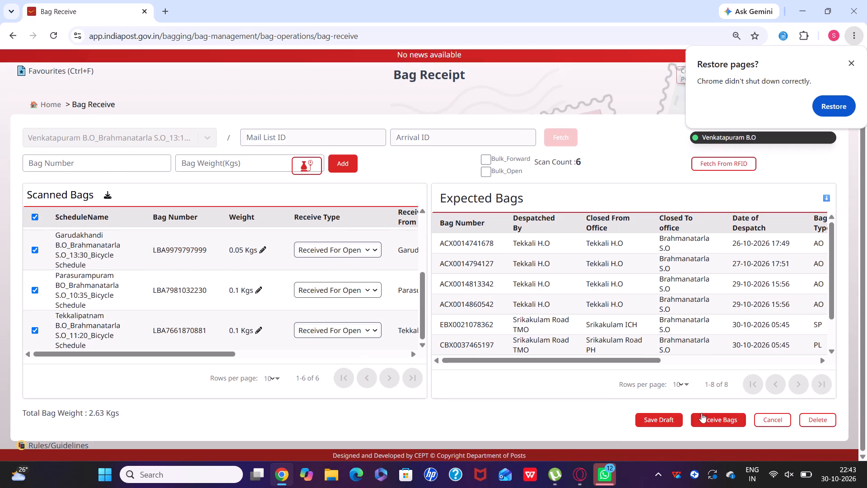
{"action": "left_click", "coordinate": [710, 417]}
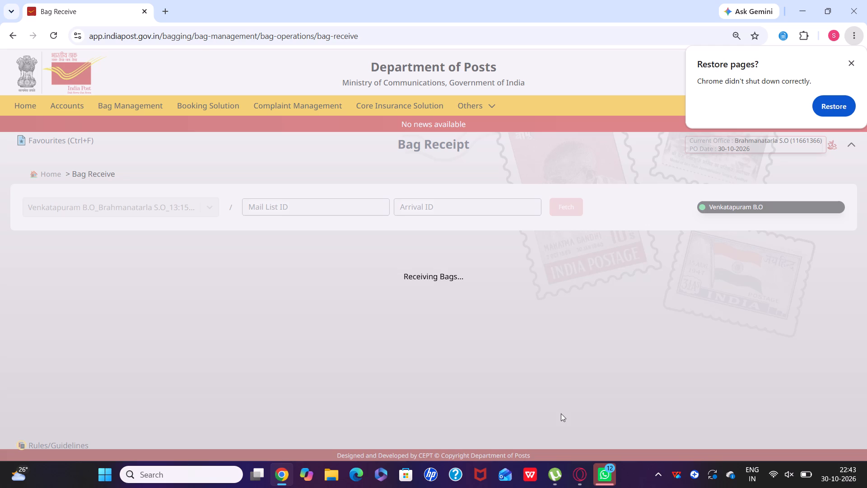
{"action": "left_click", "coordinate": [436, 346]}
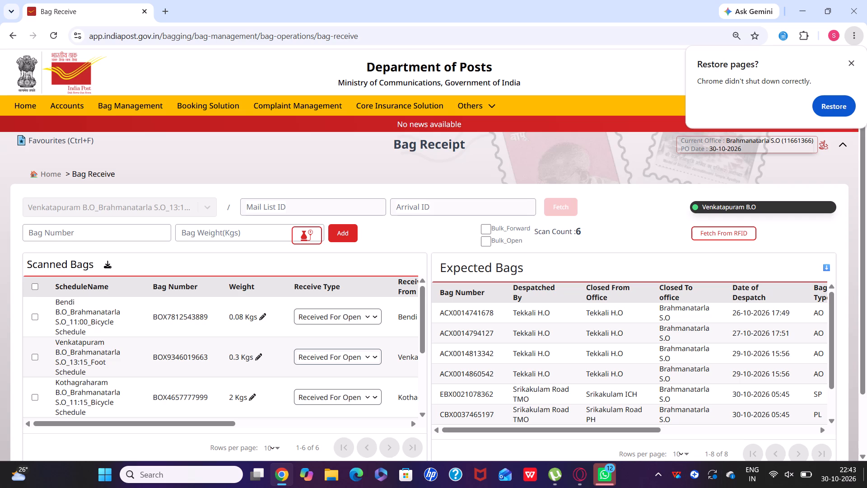
Check the computer's Wi-Fi connection and the available networks.
{"action": "left_click", "coordinate": [774, 474]}
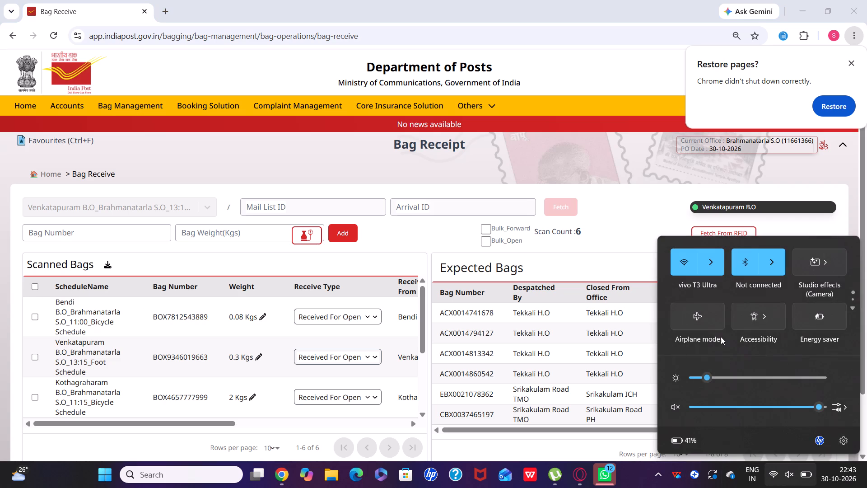
{"action": "left_click", "coordinate": [705, 259]}
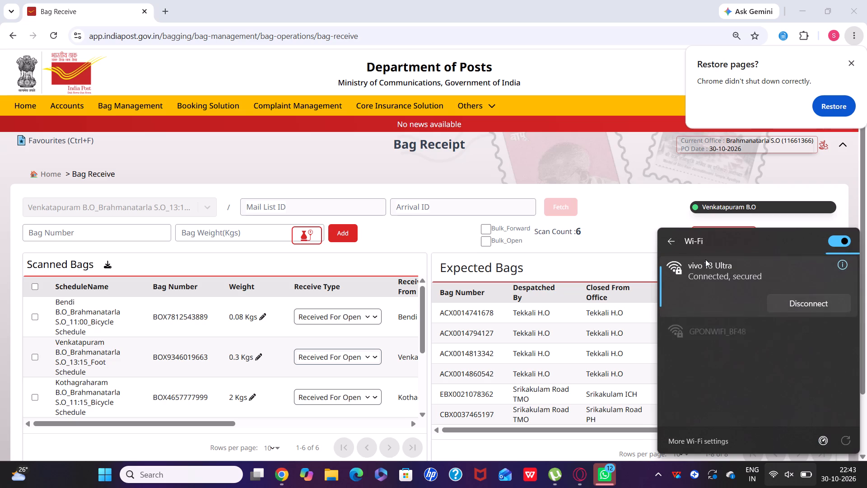
{"action": "left_click", "coordinate": [564, 263]}
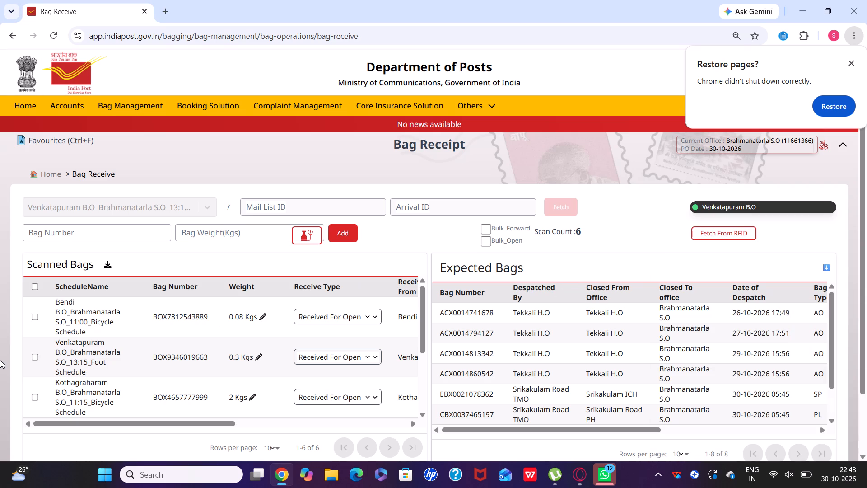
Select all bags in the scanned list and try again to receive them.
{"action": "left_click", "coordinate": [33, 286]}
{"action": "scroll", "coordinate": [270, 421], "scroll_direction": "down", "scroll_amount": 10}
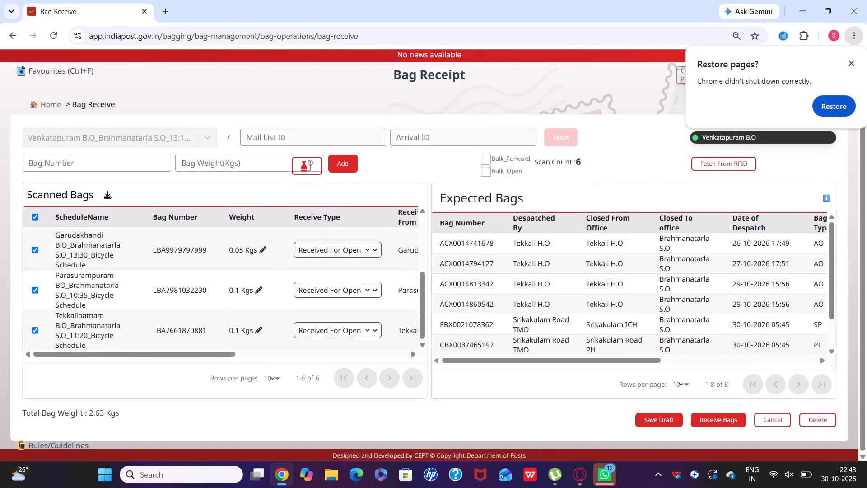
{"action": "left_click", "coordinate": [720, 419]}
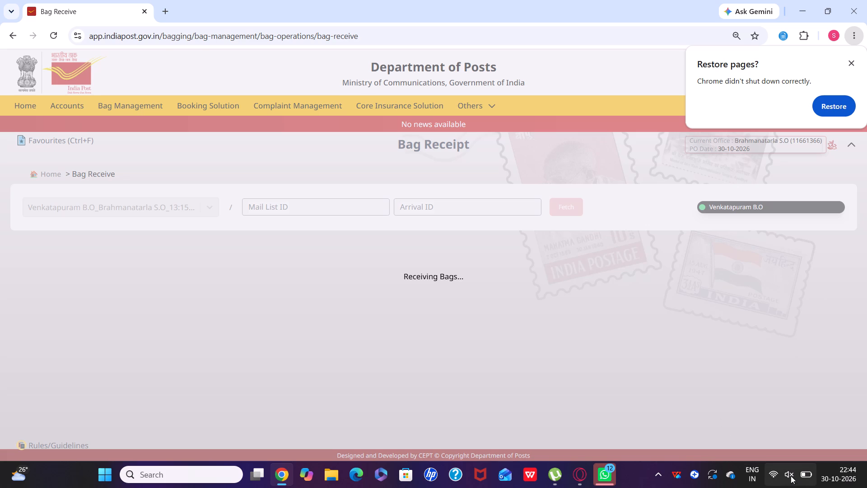
Check the Wi-Fi connection and available networks again while the bags are being received.
{"action": "left_click", "coordinate": [774, 472]}
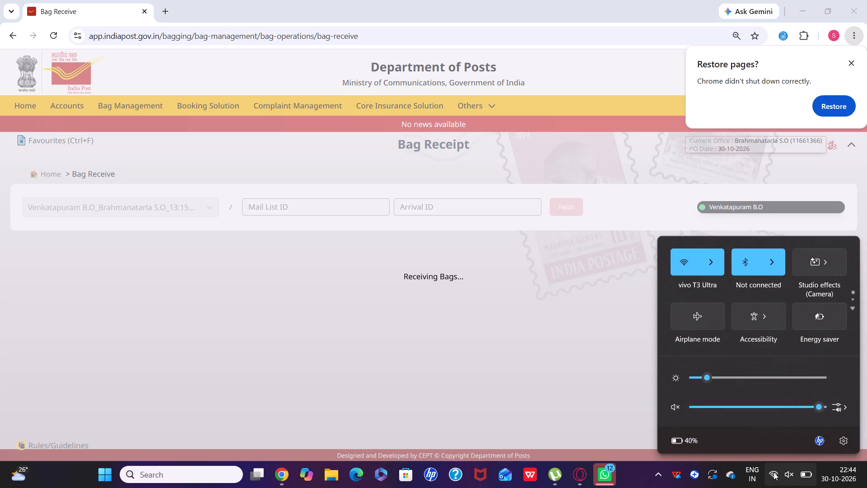
{"action": "left_click", "coordinate": [712, 258]}
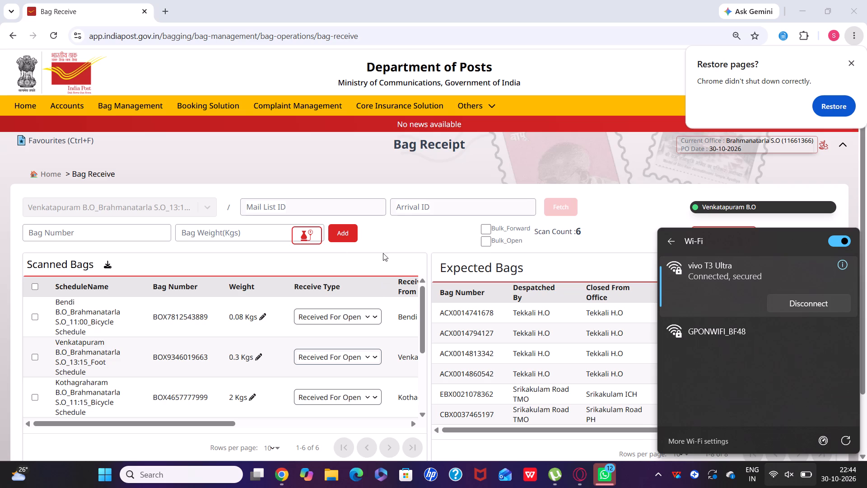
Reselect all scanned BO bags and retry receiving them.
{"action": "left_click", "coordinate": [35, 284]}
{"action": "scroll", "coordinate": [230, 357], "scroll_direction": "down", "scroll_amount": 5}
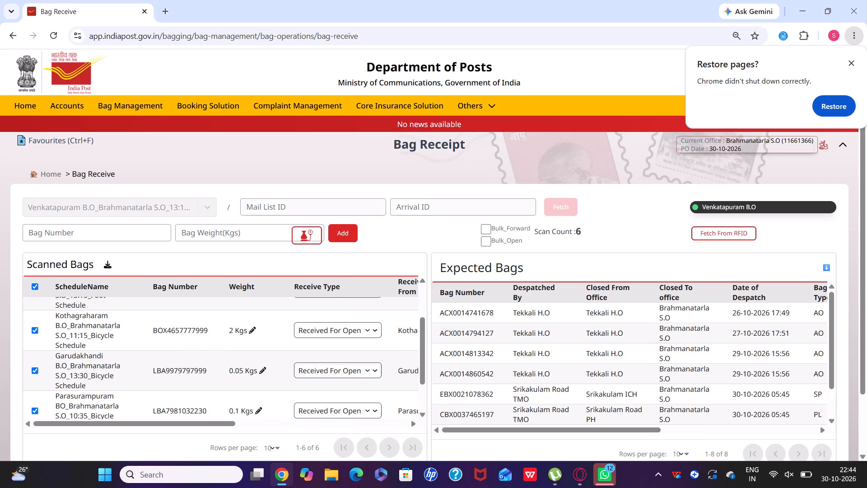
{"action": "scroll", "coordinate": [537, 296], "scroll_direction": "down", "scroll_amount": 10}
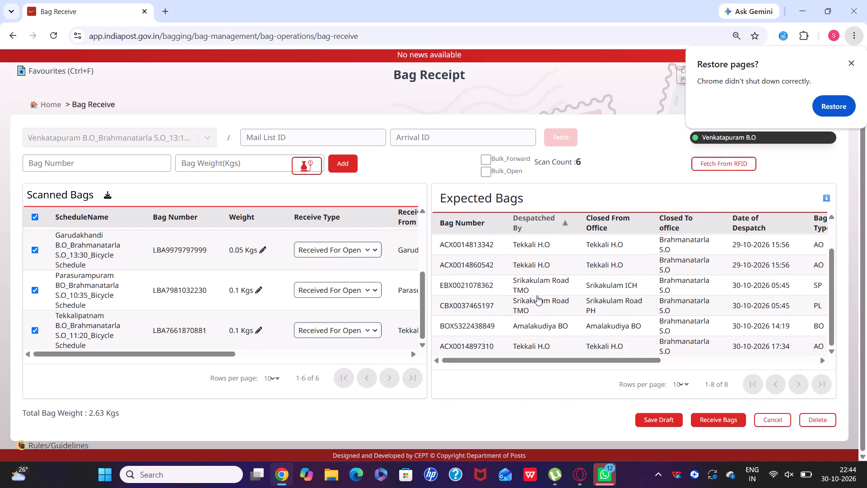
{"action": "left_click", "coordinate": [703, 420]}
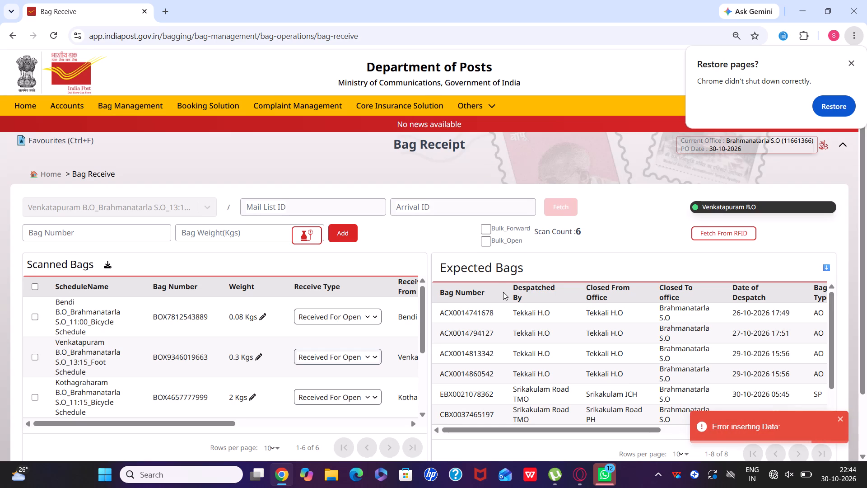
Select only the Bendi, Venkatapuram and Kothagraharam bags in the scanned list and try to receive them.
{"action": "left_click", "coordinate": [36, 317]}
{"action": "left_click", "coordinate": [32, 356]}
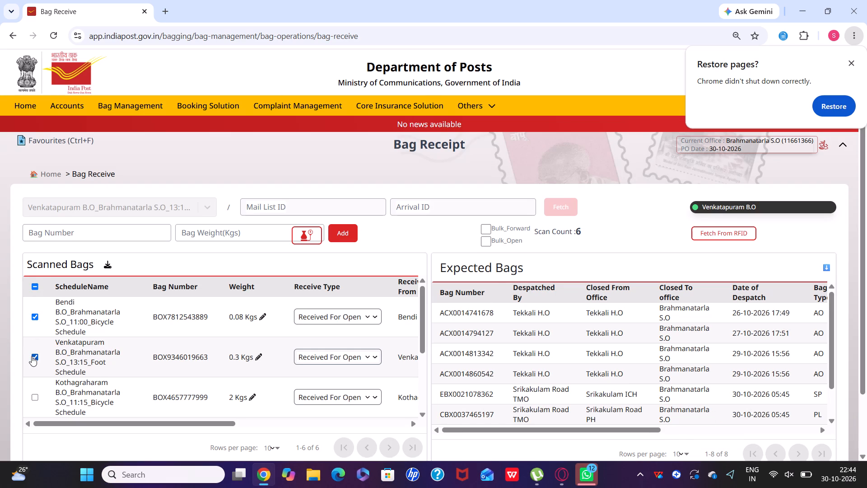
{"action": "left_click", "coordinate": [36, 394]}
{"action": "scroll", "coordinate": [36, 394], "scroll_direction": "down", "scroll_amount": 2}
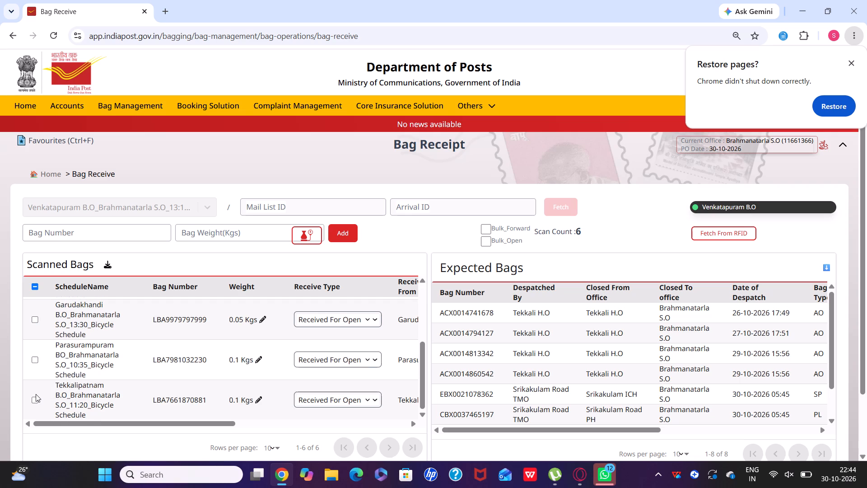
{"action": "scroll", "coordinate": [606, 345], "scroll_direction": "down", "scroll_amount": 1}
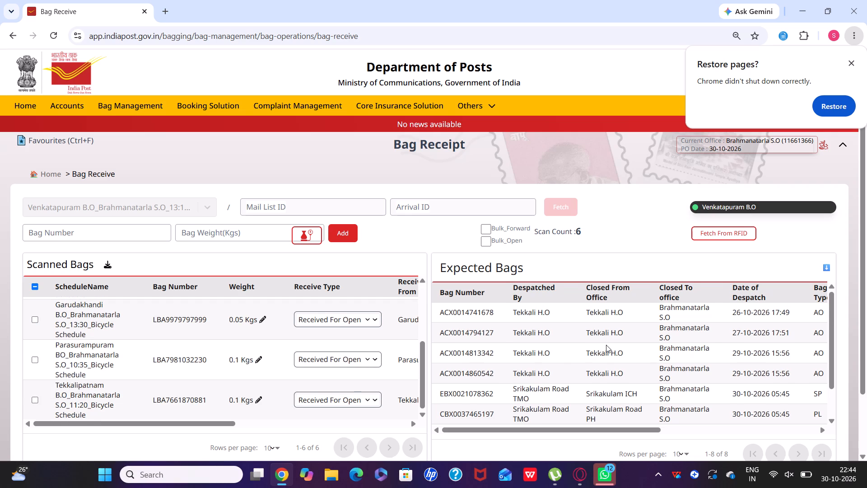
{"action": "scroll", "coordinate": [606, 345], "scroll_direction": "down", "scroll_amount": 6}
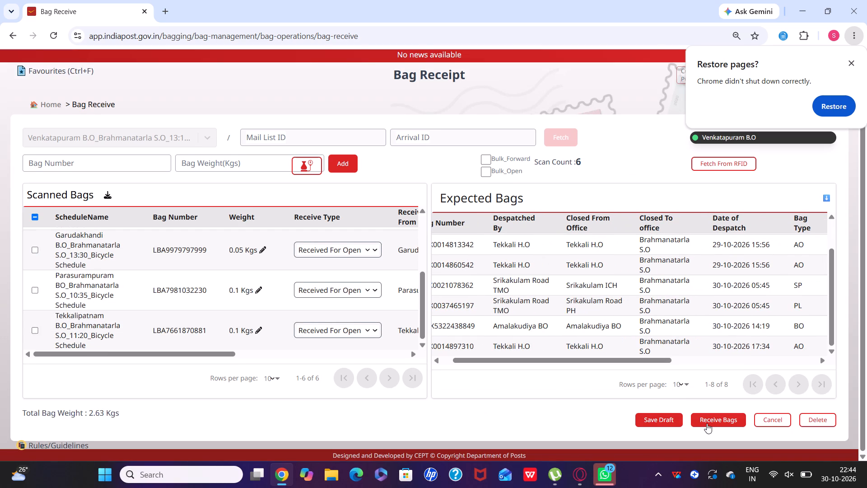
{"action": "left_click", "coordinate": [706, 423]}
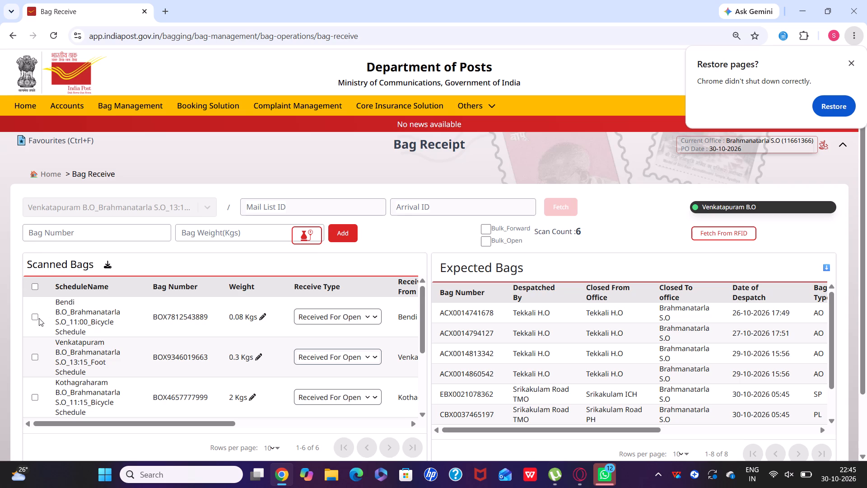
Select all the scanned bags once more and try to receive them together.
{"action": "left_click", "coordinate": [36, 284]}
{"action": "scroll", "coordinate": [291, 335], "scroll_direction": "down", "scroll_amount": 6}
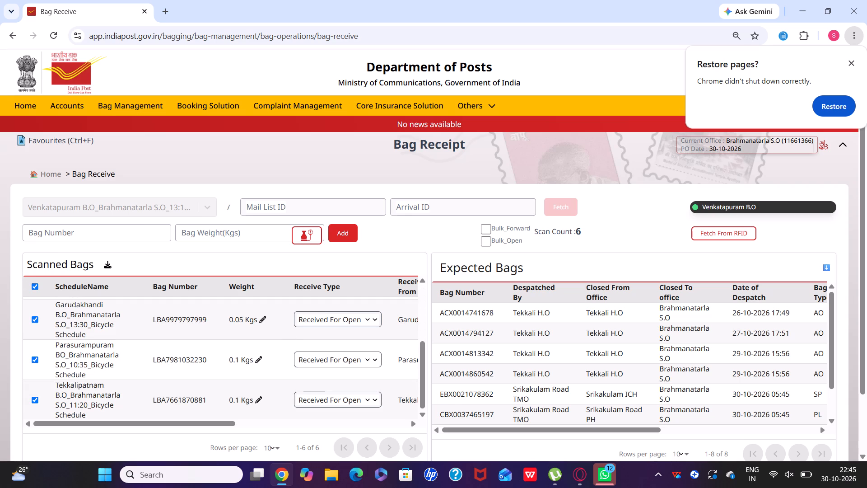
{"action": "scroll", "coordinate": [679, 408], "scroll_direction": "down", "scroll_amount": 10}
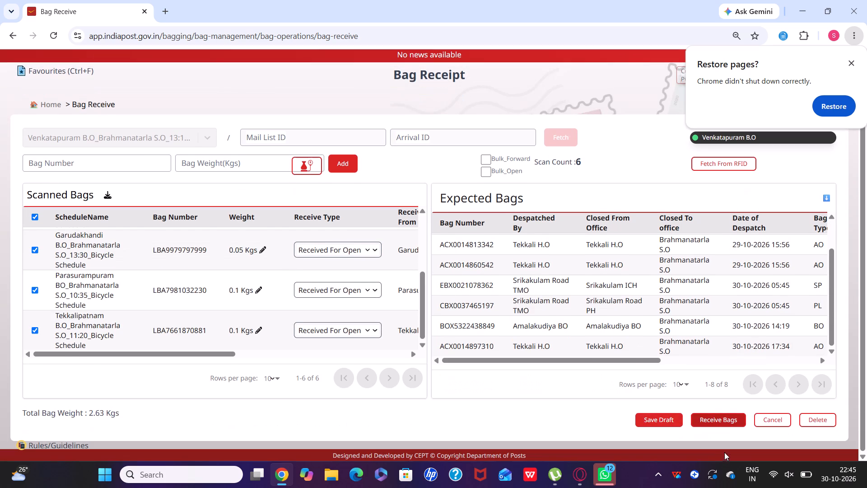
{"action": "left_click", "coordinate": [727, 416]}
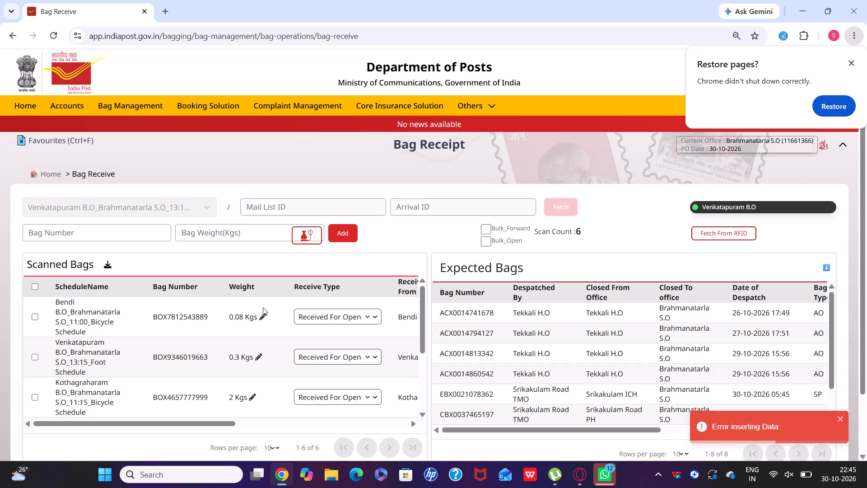
Select all scanned bags and cancel the Bag Receive process.
{"action": "left_click", "coordinate": [263, 307]}
{"action": "scroll", "coordinate": [263, 307], "scroll_direction": "down", "scroll_amount": 1}
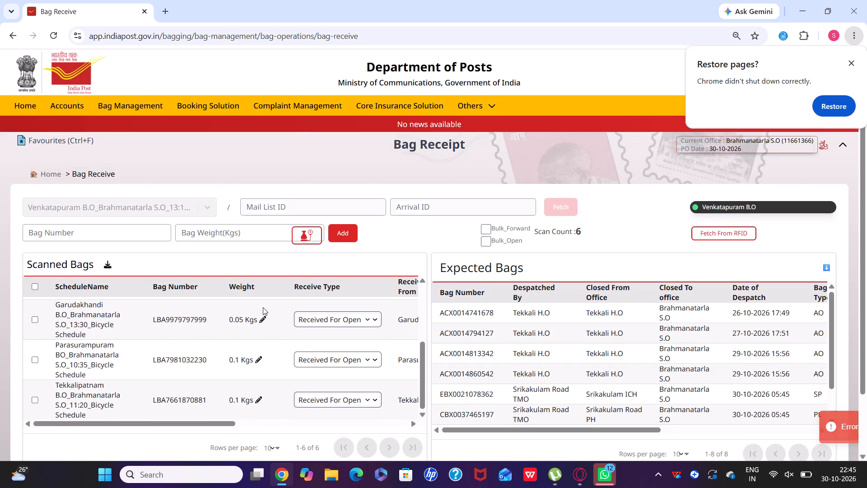
{"action": "scroll", "coordinate": [263, 307], "scroll_direction": "down", "scroll_amount": 1}
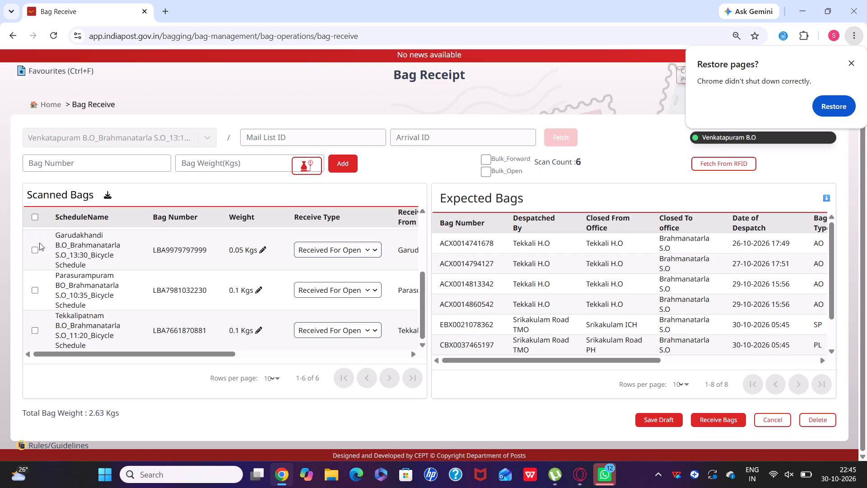
{"action": "left_click", "coordinate": [34, 215]}
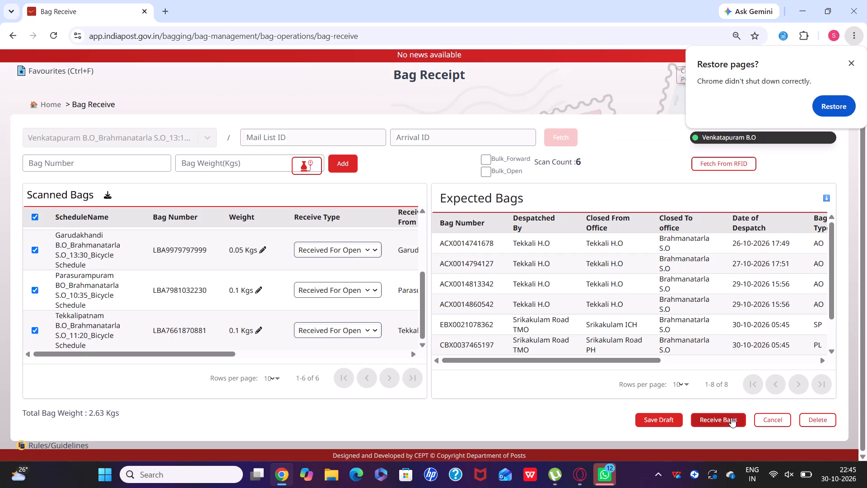
{"action": "left_click", "coordinate": [774, 418]}
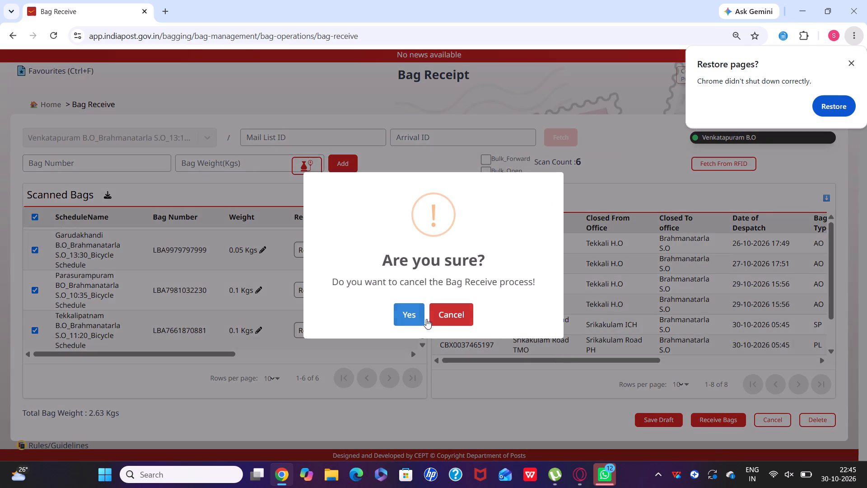
{"action": "left_click", "coordinate": [409, 315]}
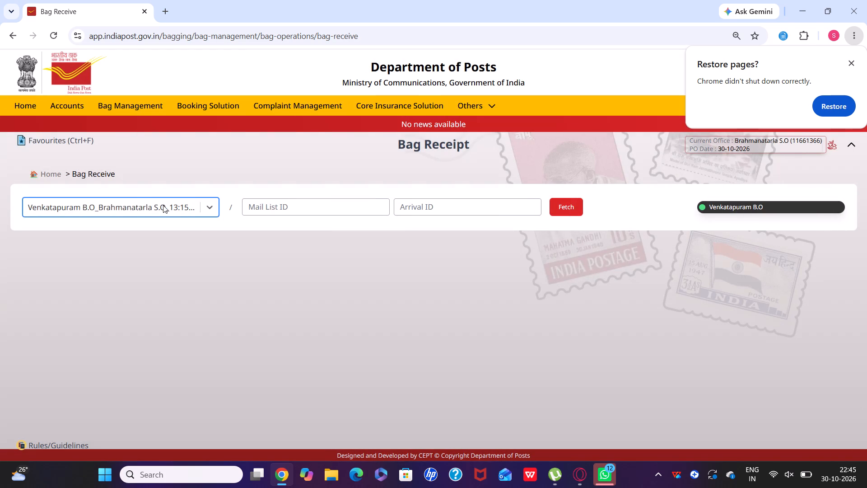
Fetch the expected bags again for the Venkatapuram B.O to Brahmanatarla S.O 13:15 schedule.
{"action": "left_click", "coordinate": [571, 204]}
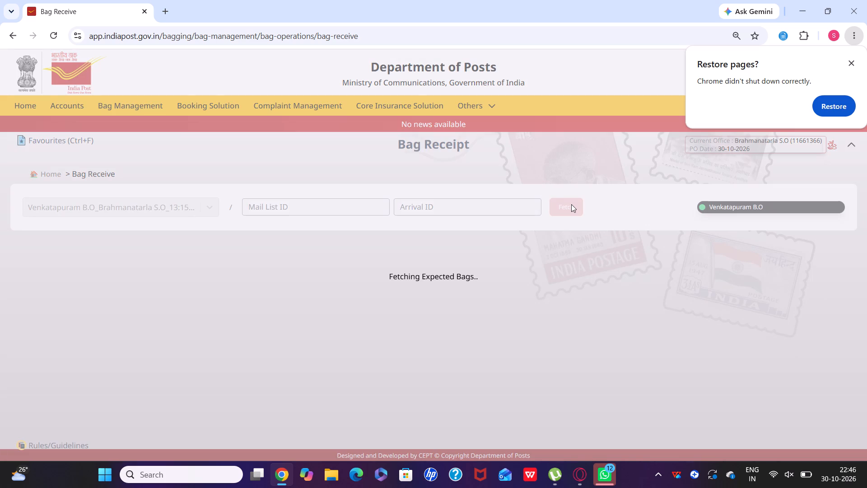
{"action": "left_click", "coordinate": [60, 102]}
Go back to the Bagging Management dashboard and open Bagging Operation.
{"action": "left_click", "coordinate": [12, 33]}
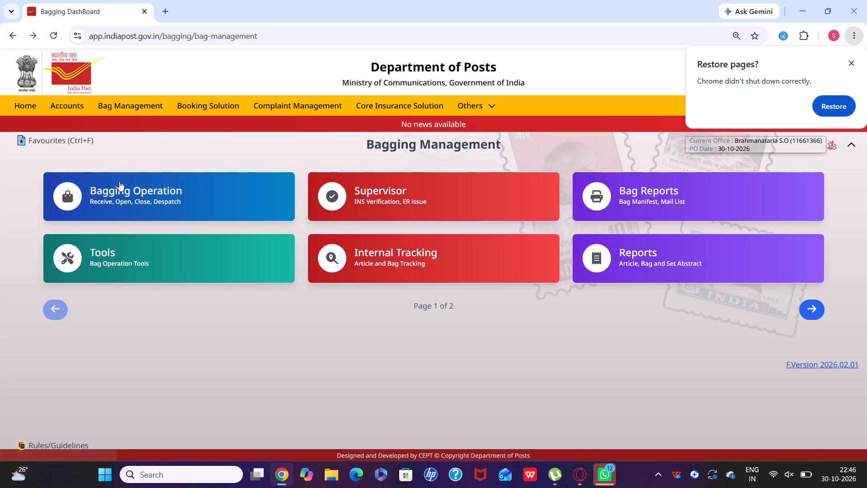
{"action": "left_click", "coordinate": [123, 206]}
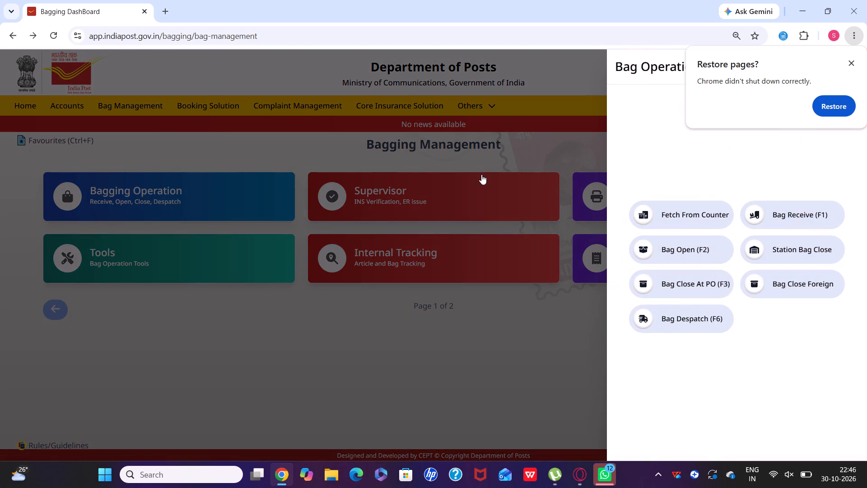
Try to open Bag Receive from the Bagging Operation options.
{"action": "left_click", "coordinate": [802, 215]}
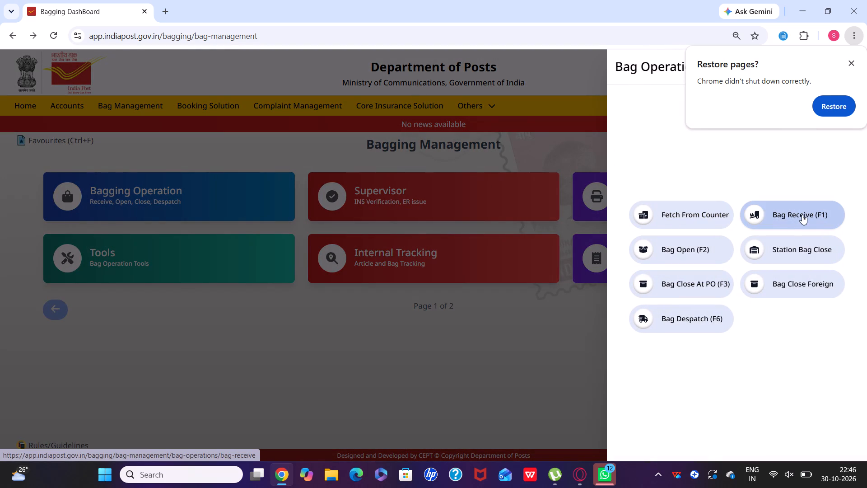
{"action": "left_click", "coordinate": [776, 212]}
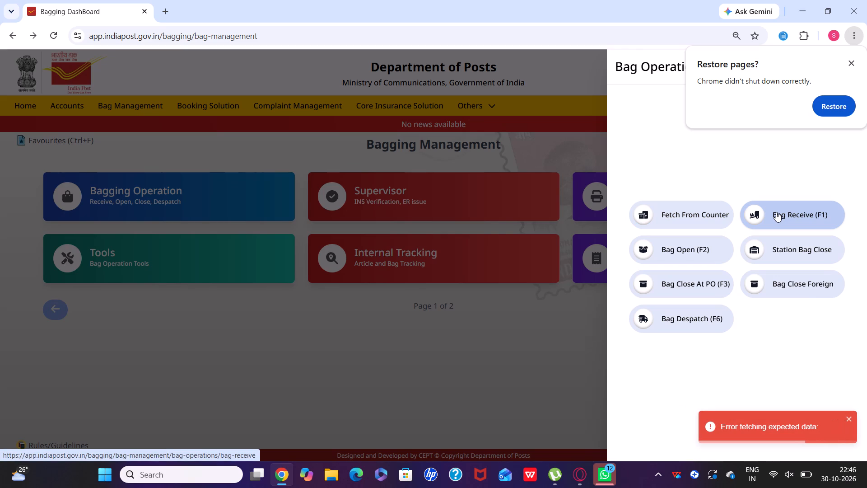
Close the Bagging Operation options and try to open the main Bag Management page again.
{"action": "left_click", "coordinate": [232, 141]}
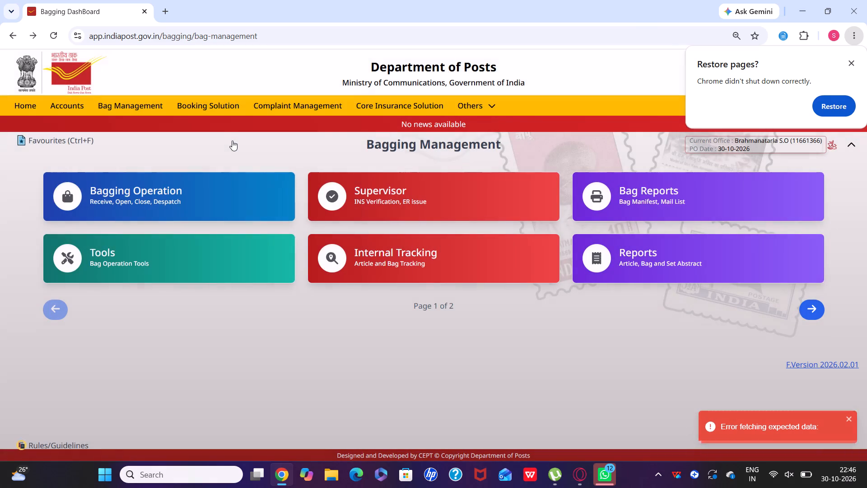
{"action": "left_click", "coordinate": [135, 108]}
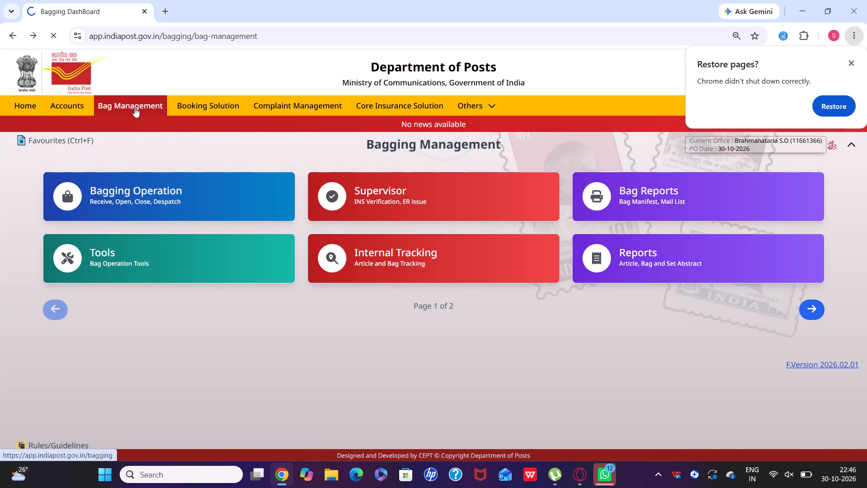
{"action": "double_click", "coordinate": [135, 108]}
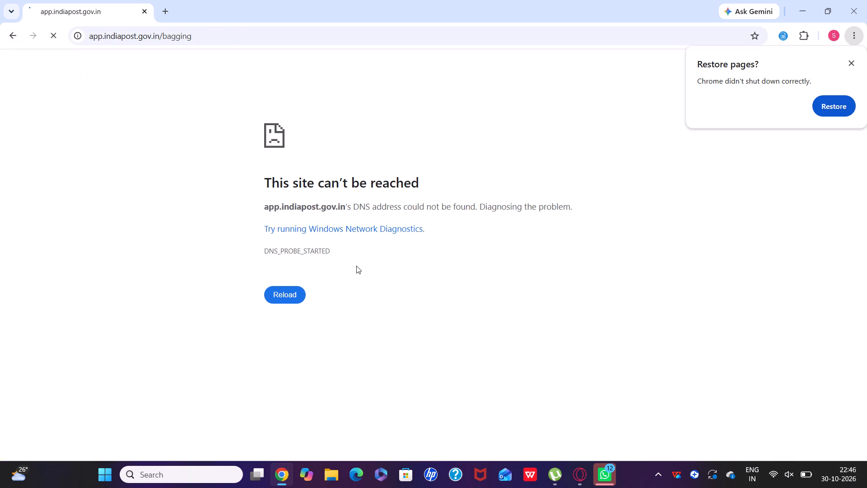
Check the Wi-Fi connection and the list of available networks.
{"action": "left_click", "coordinate": [775, 468]}
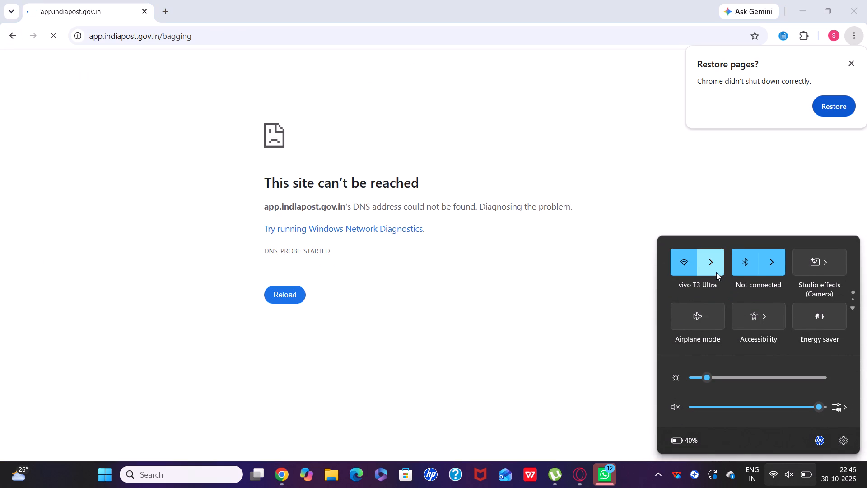
{"action": "left_click", "coordinate": [720, 263]}
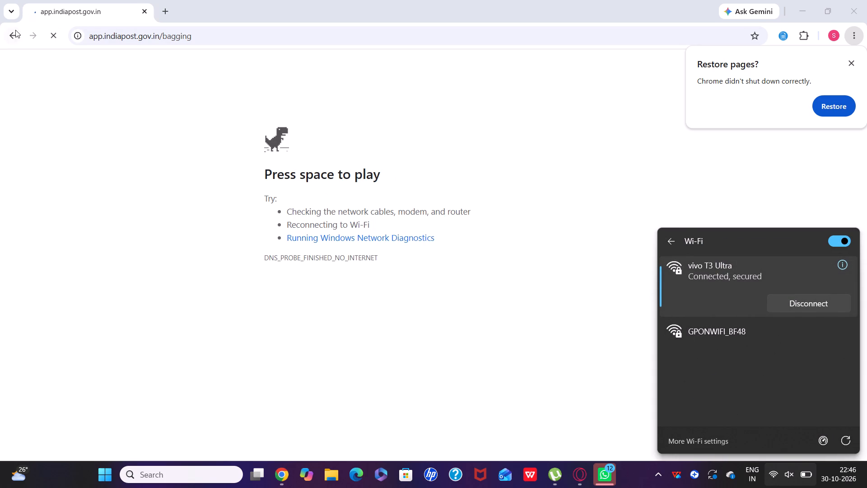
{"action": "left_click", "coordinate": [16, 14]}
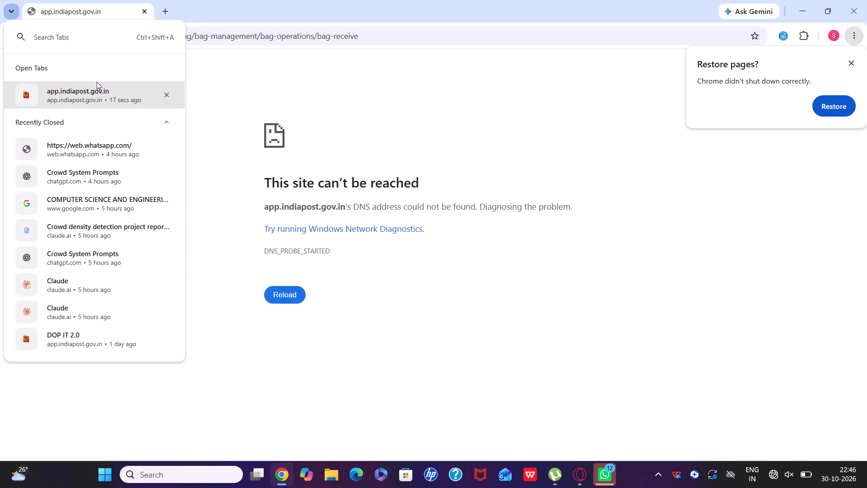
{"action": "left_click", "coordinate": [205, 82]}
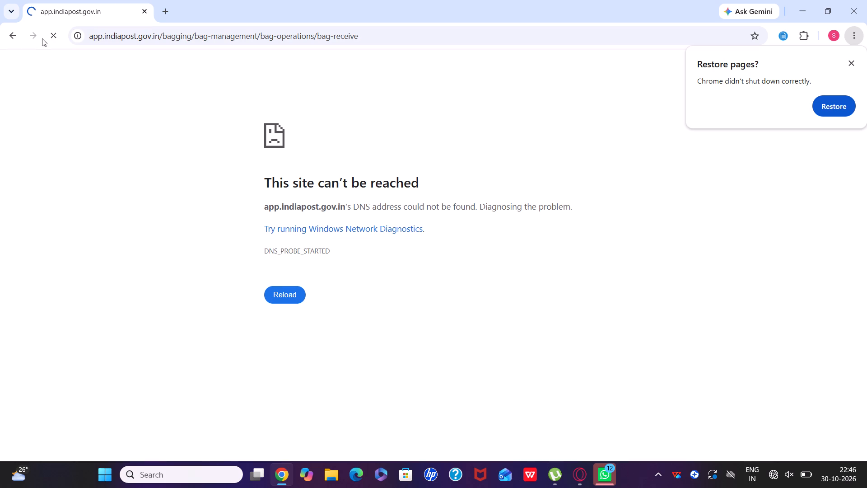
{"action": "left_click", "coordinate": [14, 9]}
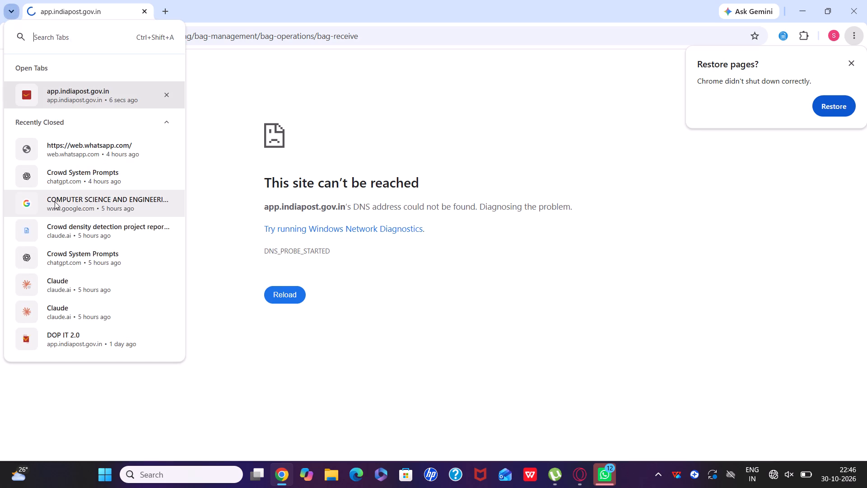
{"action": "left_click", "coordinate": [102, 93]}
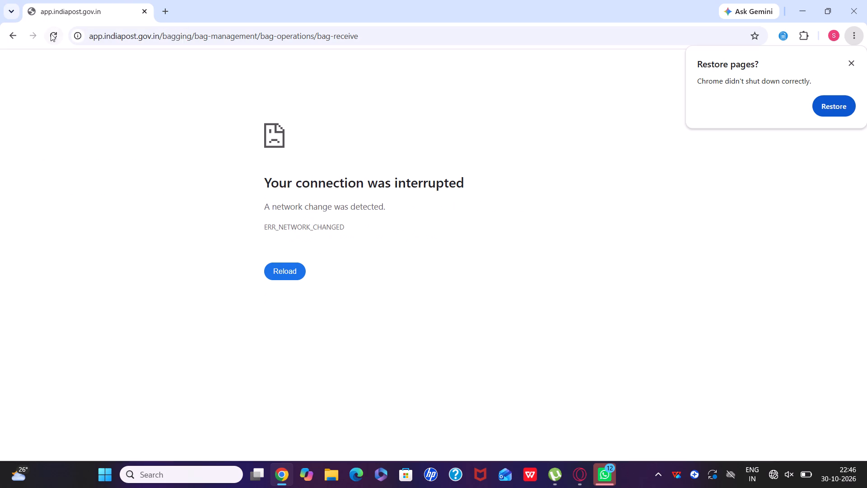
Reload the Bag Receive page.
{"action": "left_click", "coordinate": [50, 33]}
{"action": "left_click", "coordinate": [50, 33]}
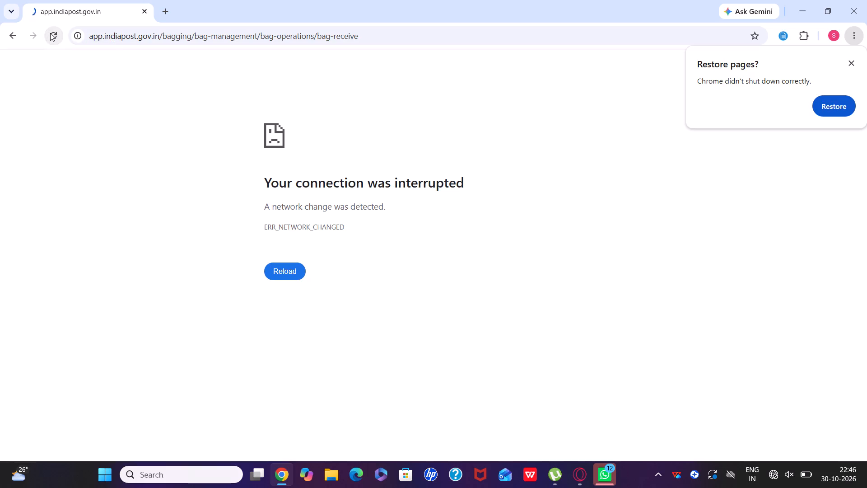
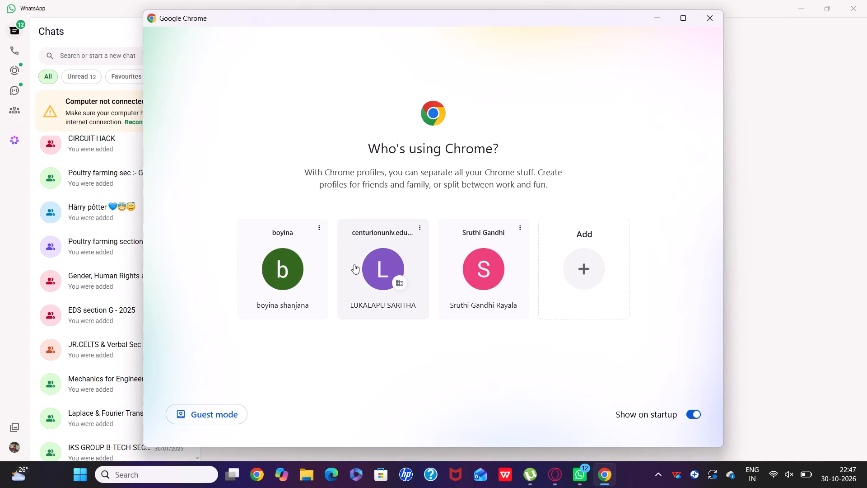
Open Chrome with the pink S profile and try to load the DOP IT 2.0 page app.indiapost.gov.in/subaccounts/bo-bagreceive-so, then go back.
{"action": "left_click", "coordinate": [497, 273]}
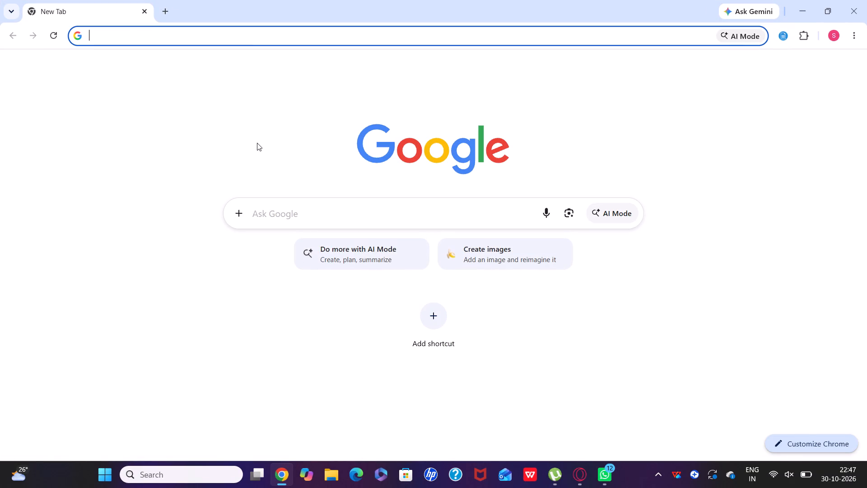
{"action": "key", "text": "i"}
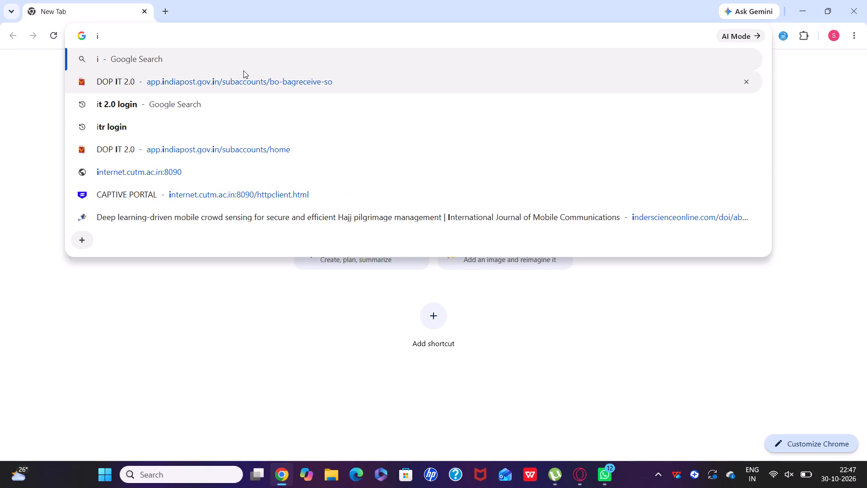
{"action": "left_click", "coordinate": [244, 72]}
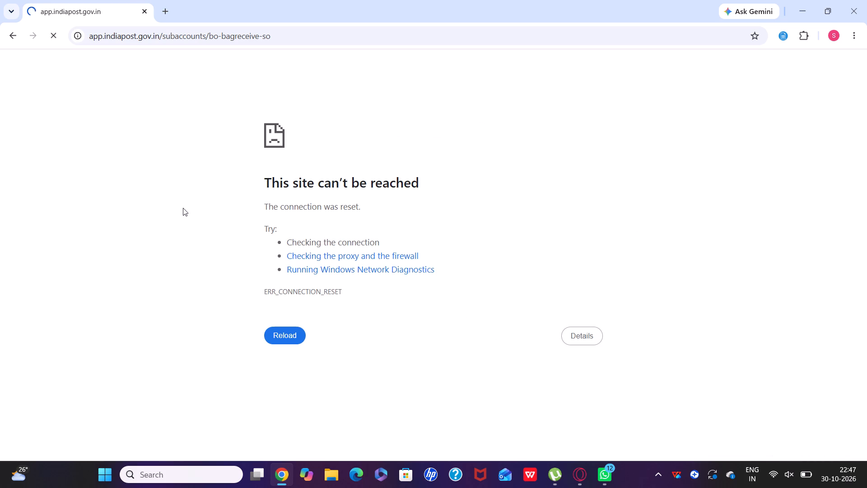
{"action": "left_click", "coordinate": [11, 31]}
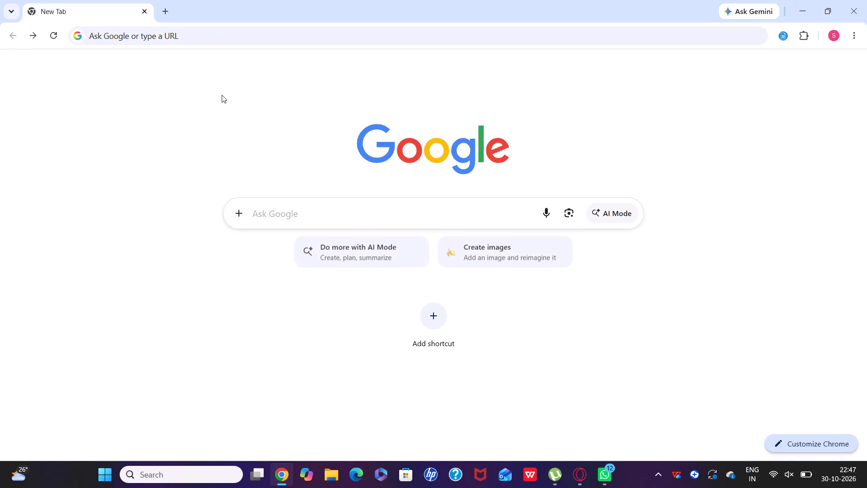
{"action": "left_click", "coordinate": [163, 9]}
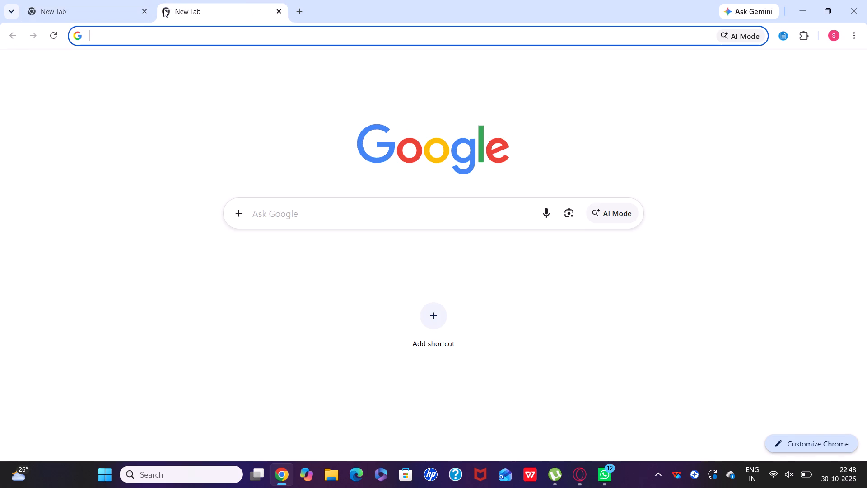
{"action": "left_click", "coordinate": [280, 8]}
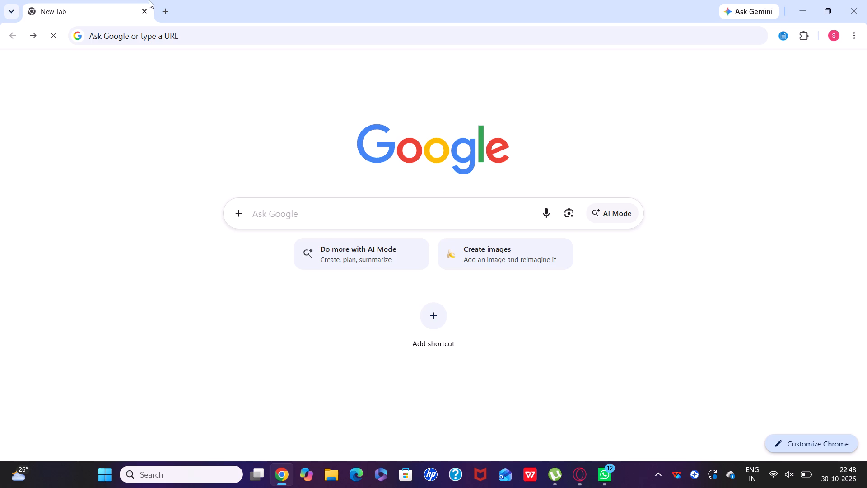
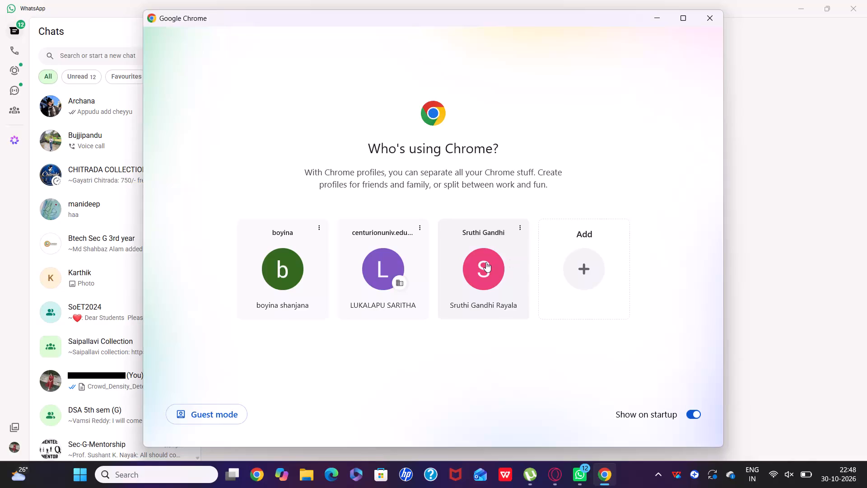
Start Chrome with the pink S profile and reopen the India Post page app.indiapost.gov.in/subaccounts/bo-bagreceive-so.
{"action": "left_click", "coordinate": [486, 262]}
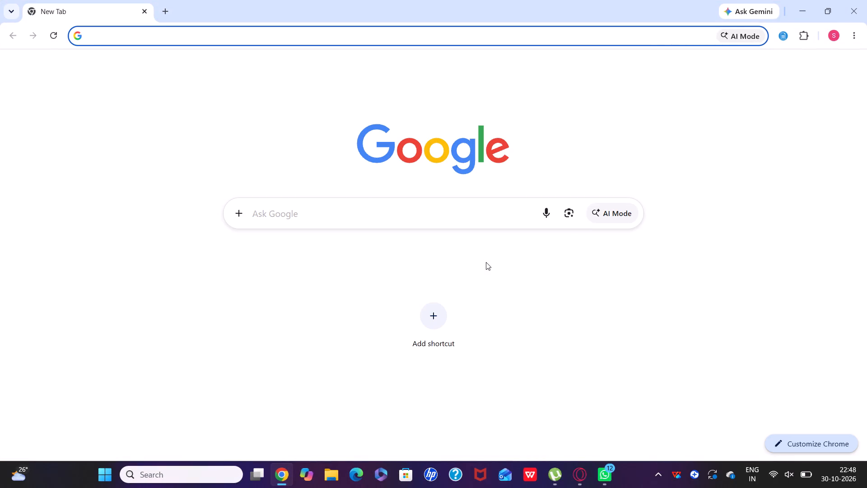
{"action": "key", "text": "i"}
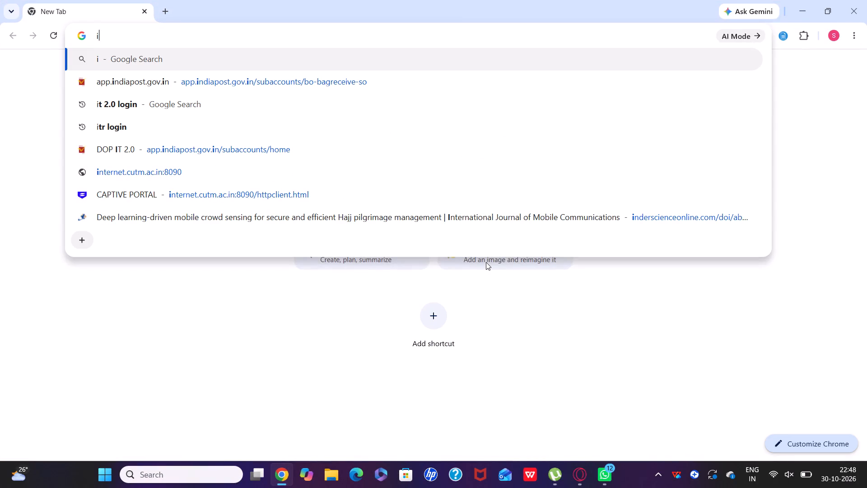
{"action": "left_click", "coordinate": [373, 81]}
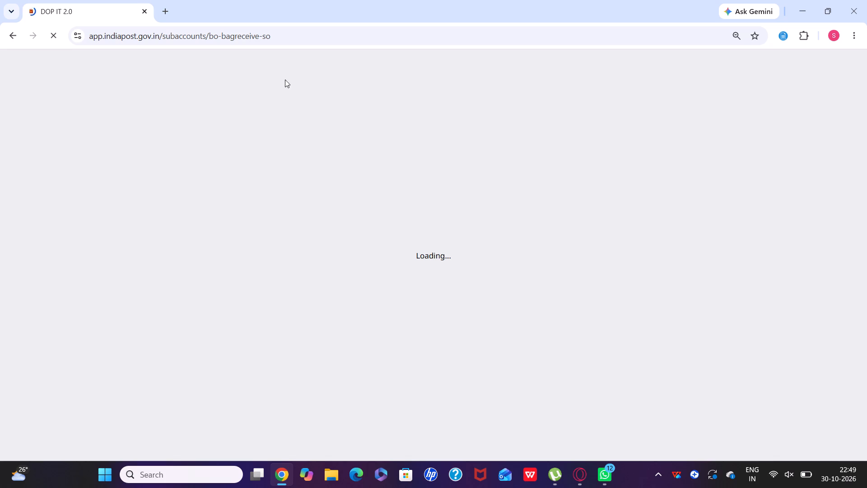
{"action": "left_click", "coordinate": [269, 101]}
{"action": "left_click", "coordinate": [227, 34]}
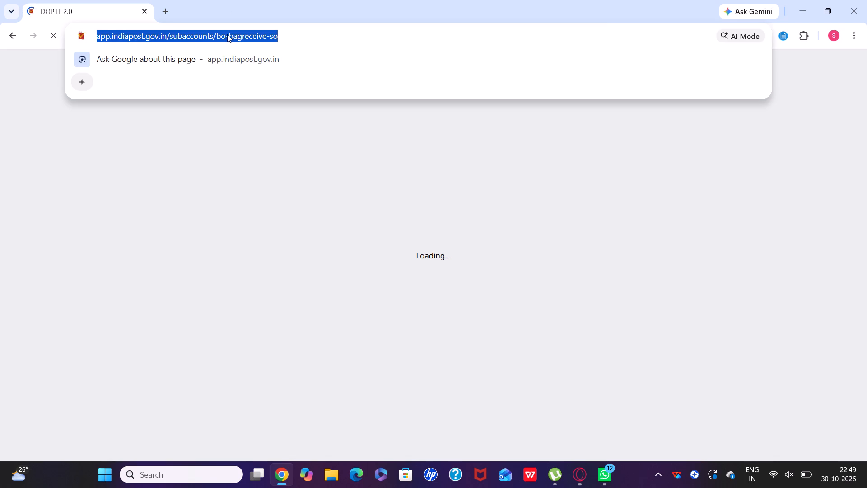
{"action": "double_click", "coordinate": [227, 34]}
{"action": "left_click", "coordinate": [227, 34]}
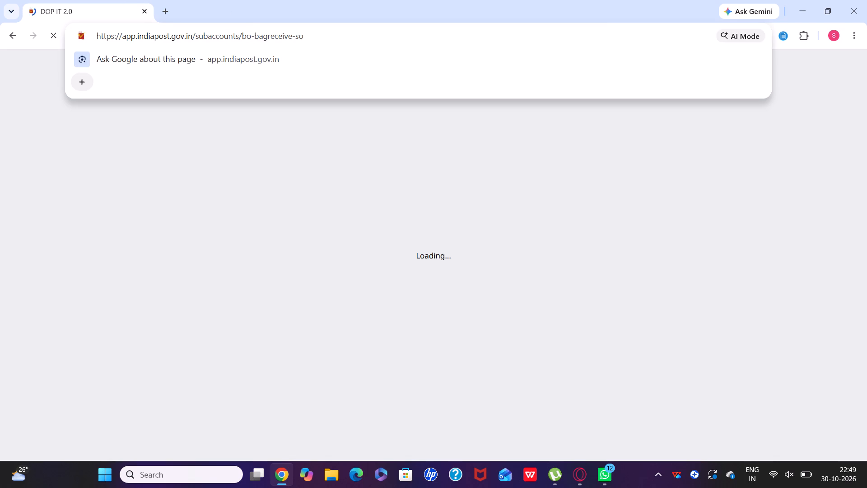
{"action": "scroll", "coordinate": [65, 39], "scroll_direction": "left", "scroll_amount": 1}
Stop loading the branch office bag receive page and open the portal's Accounts module instead.
{"action": "left_click", "coordinate": [49, 36]}
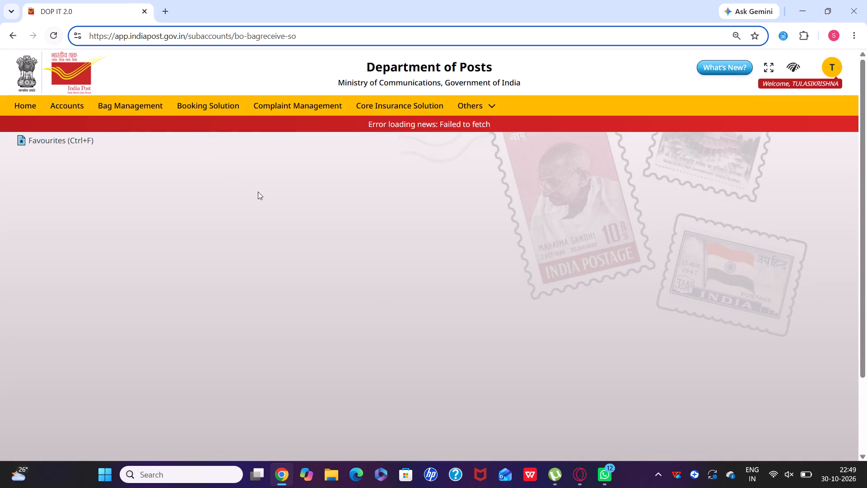
{"action": "left_click", "coordinate": [258, 192]}
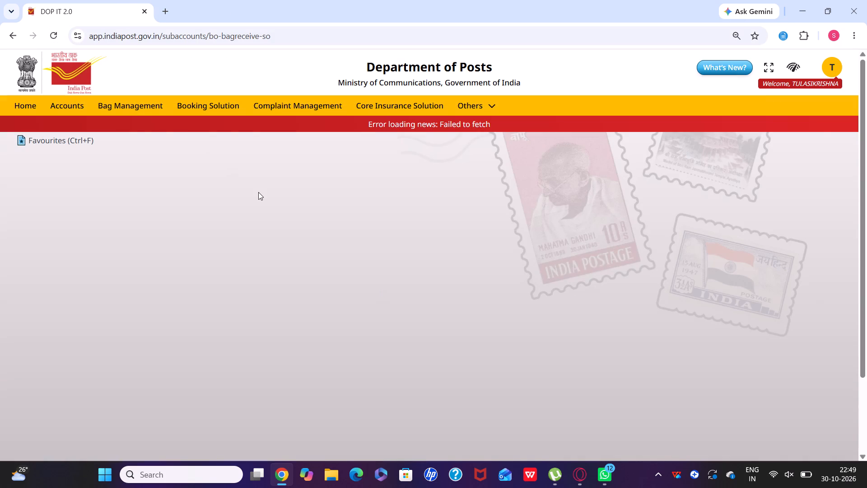
{"action": "left_click", "coordinate": [77, 103]}
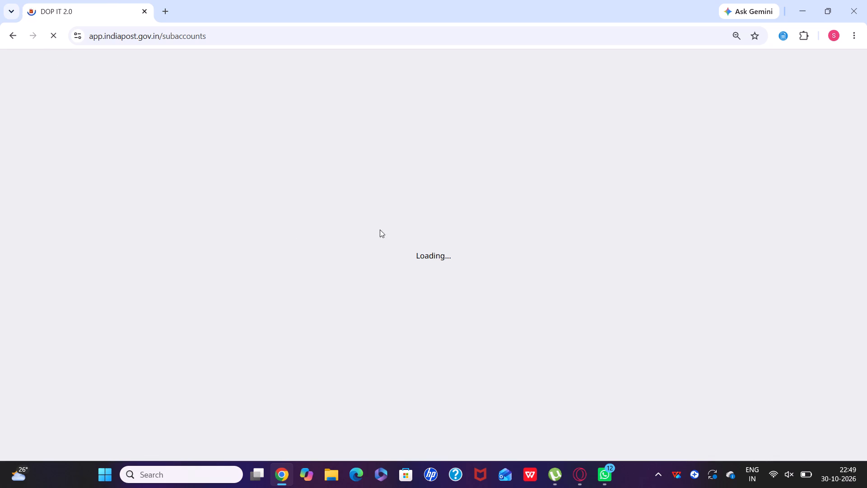
Check the computer's Wi-Fi connection in the system quick settings and return to the portal.
{"action": "left_click", "coordinate": [775, 471]}
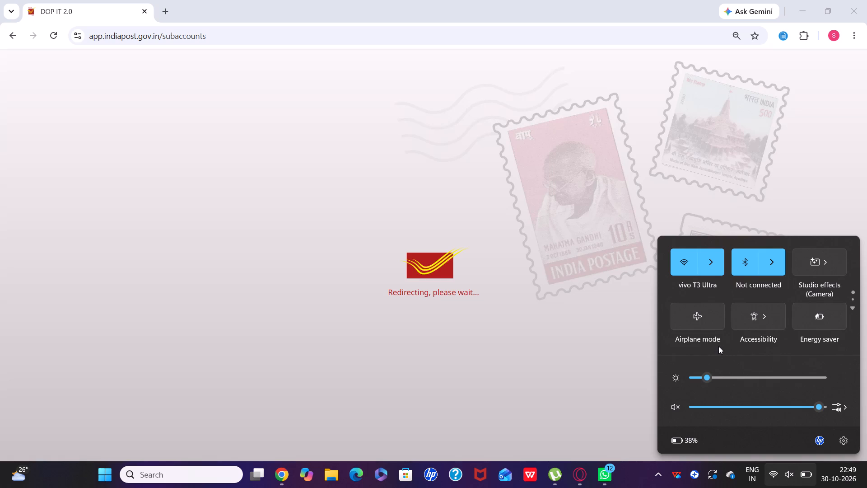
{"action": "left_click", "coordinate": [500, 325]}
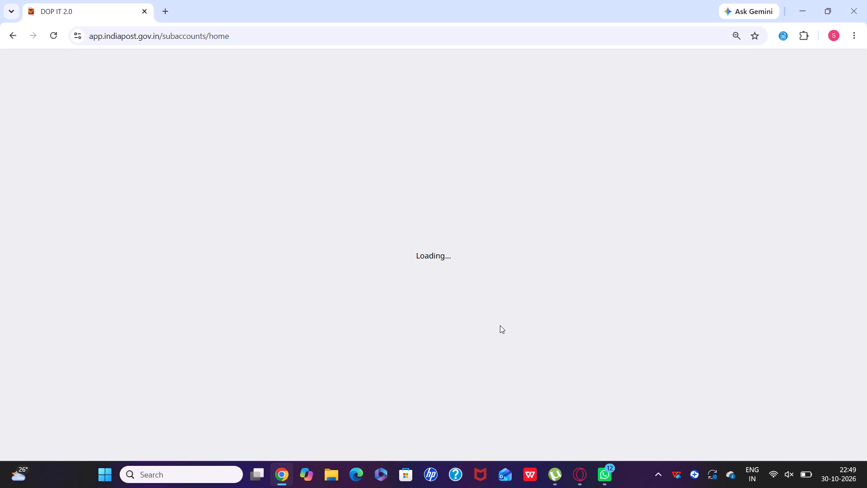
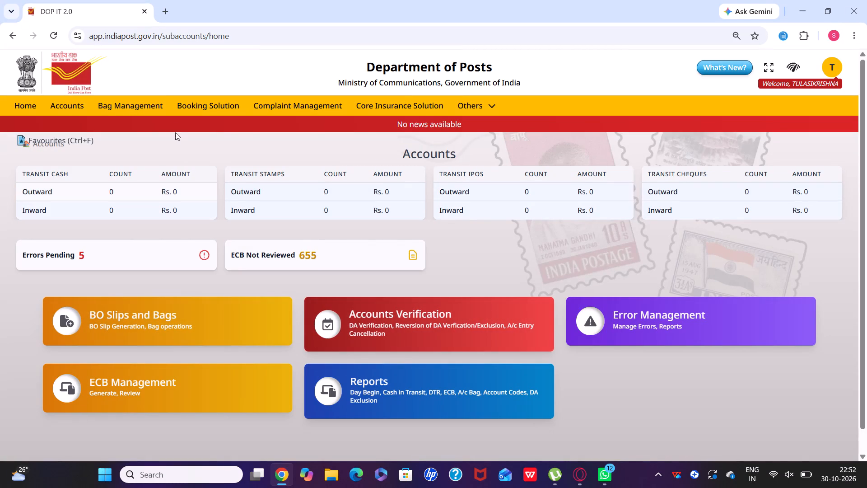
Open the portal's Bag Management module from the Accounts page, retrying while it loads.
{"action": "left_click", "coordinate": [157, 104]}
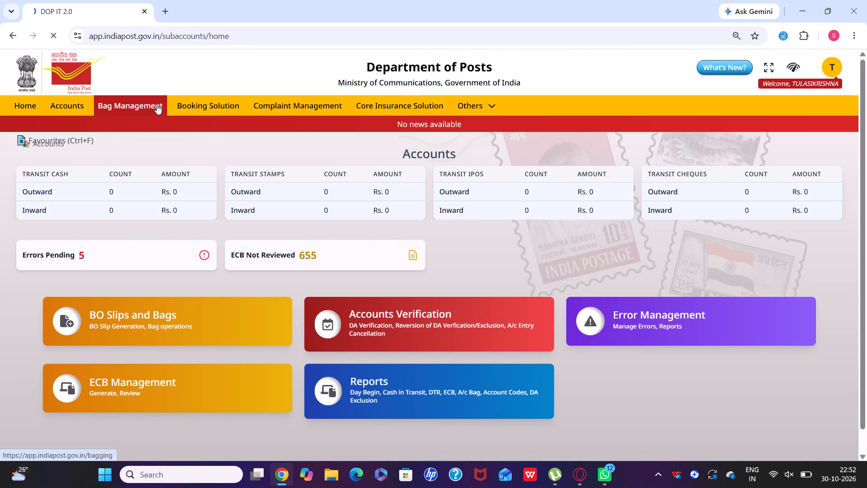
{"action": "left_click", "coordinate": [143, 105]}
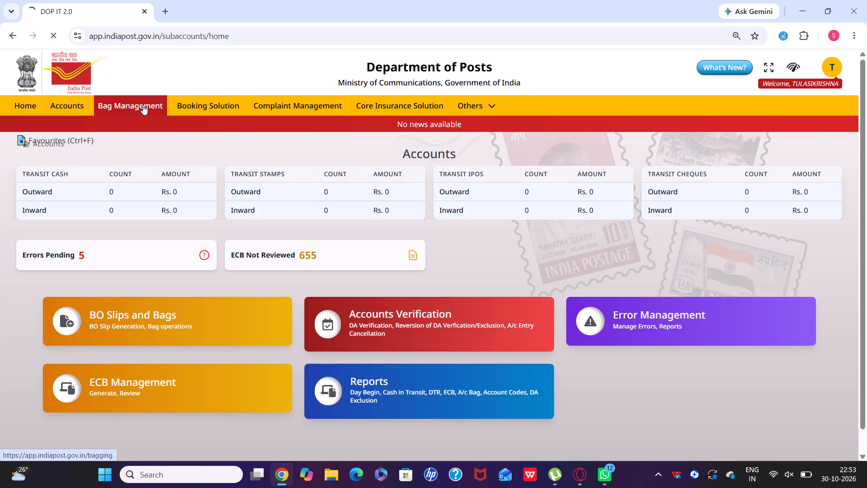
Check the computer's Wi-Fi connection again in the system quick settings.
{"action": "left_click", "coordinate": [767, 471]}
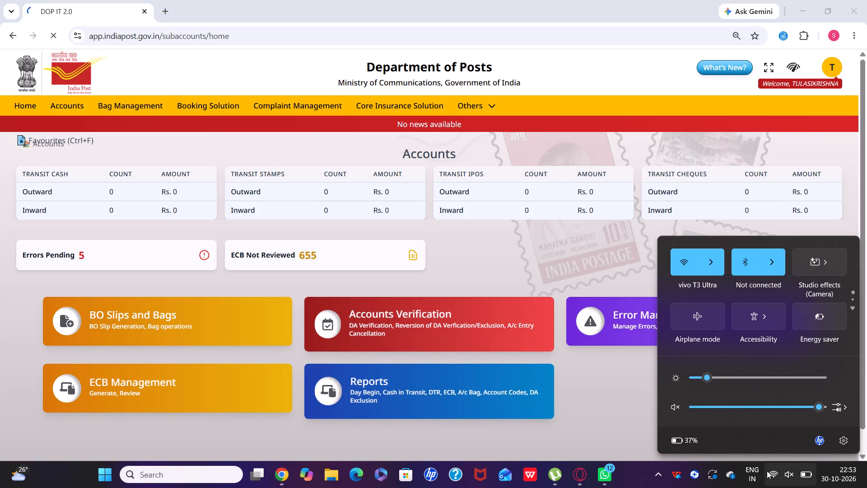
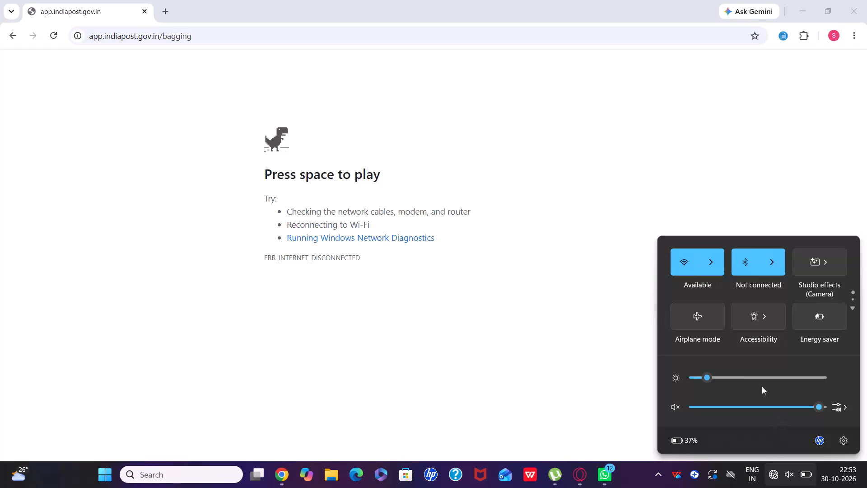
Reconnect the computer to the OnePlus Nord Ce2 Lite Wi-Fi network and return to the portal.
{"action": "left_click", "coordinate": [713, 261]}
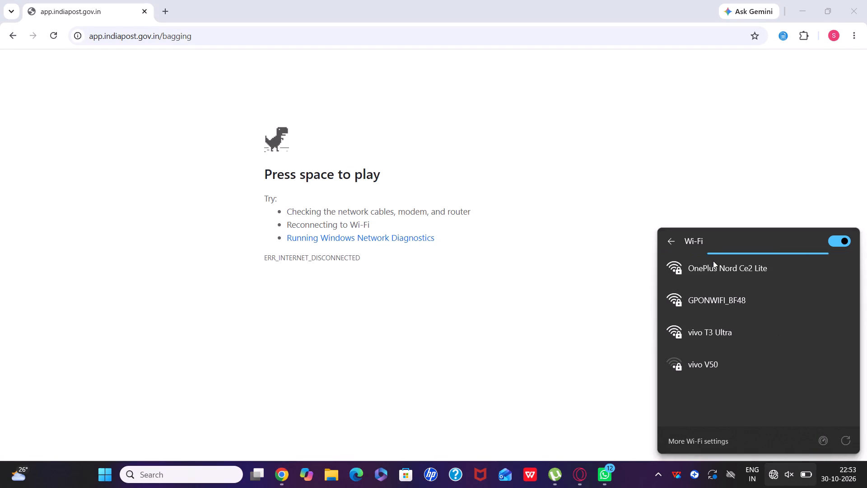
{"action": "left_click", "coordinate": [713, 268]}
{"action": "left_click", "coordinate": [713, 268]}
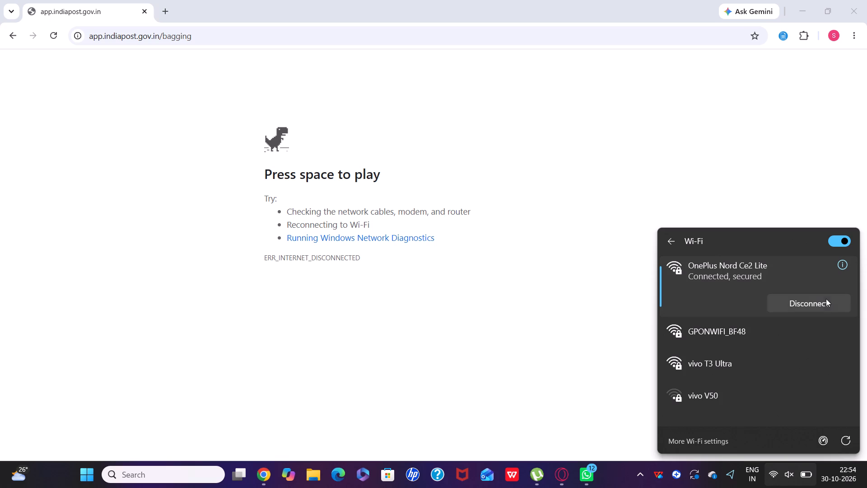
{"action": "left_click", "coordinate": [754, 268]}
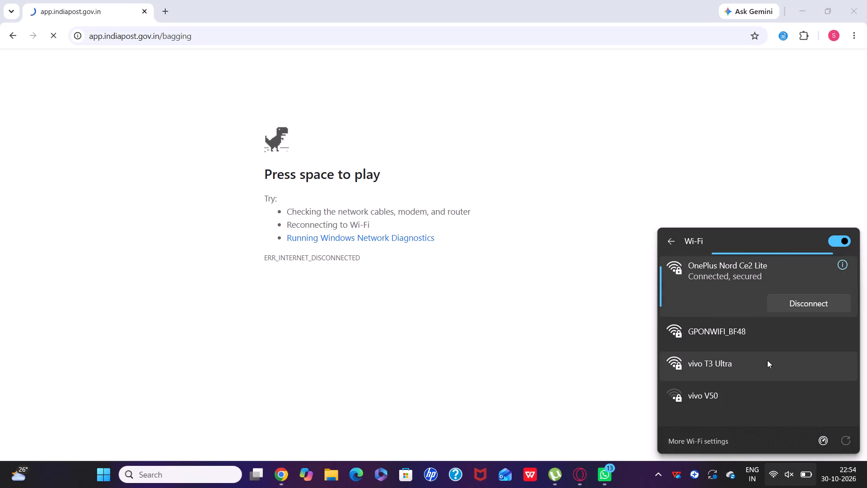
{"action": "left_click", "coordinate": [564, 341]}
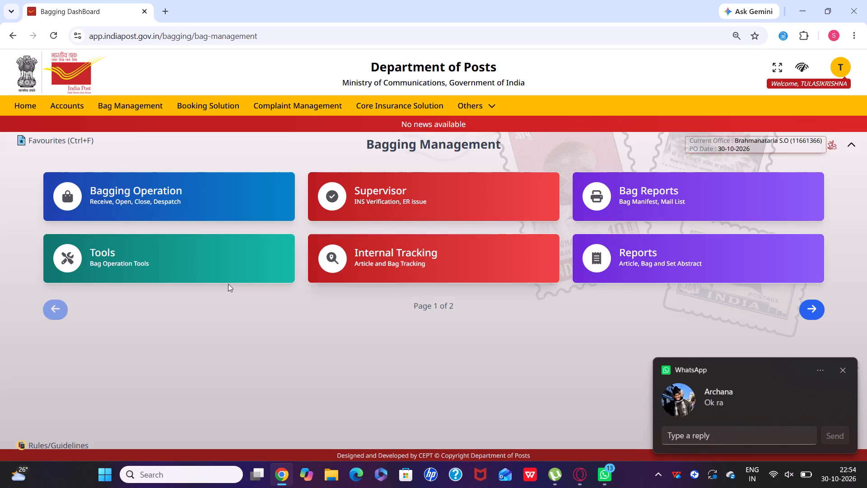
Open Bagging Operation from the Bagging Management dashboard.
{"action": "left_click", "coordinate": [164, 191]}
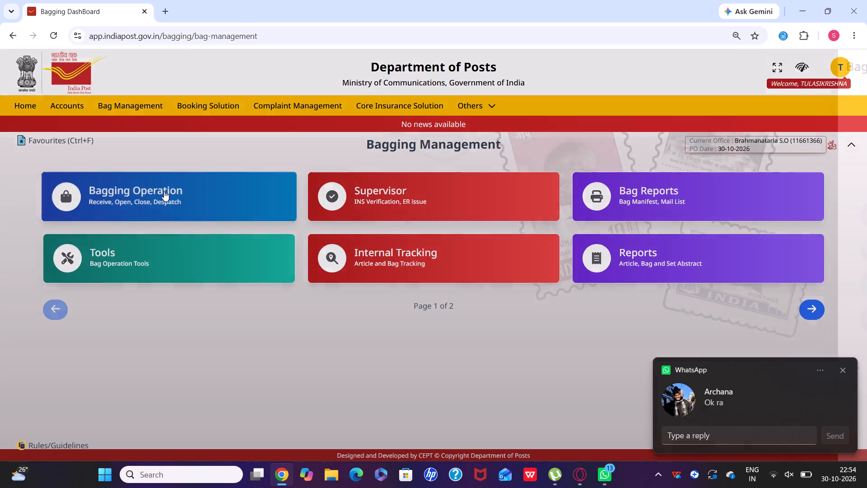
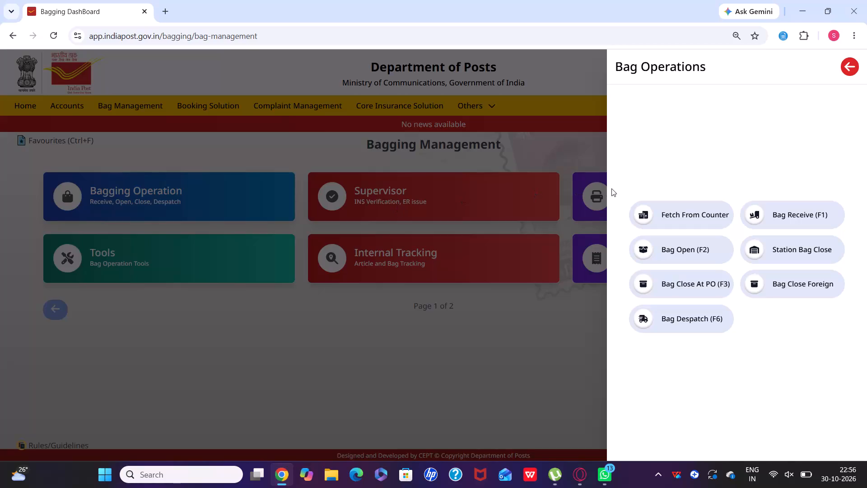
Open the Bag Receive operation and select the Venkatapuram B.O to Brahmanatarla S.O 13:15 Foot Schedule.
{"action": "left_click", "coordinate": [777, 211]}
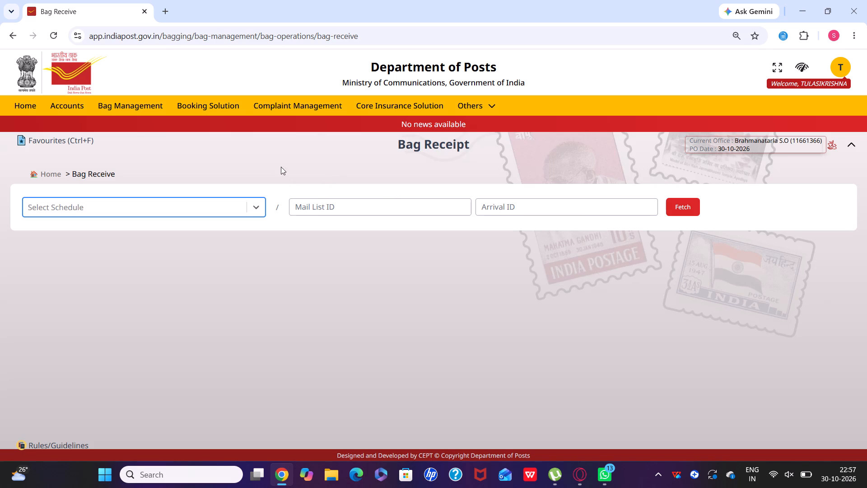
{"action": "left_click", "coordinate": [249, 208]}
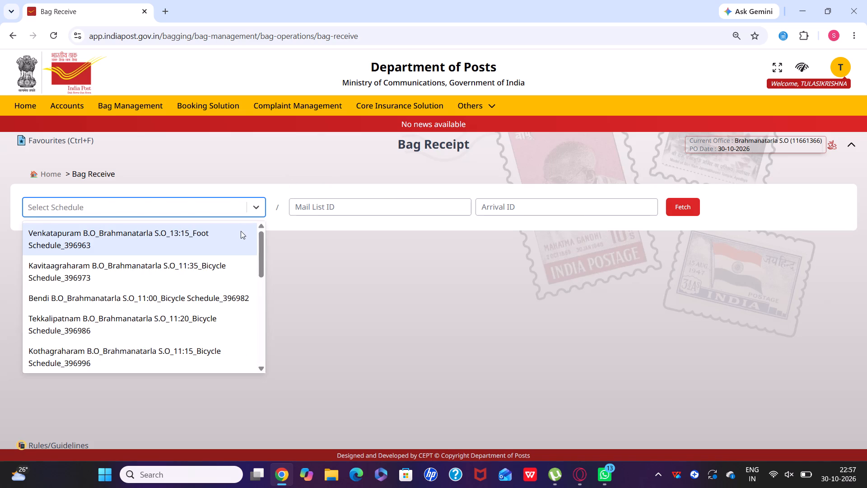
{"action": "left_click", "coordinate": [210, 233]}
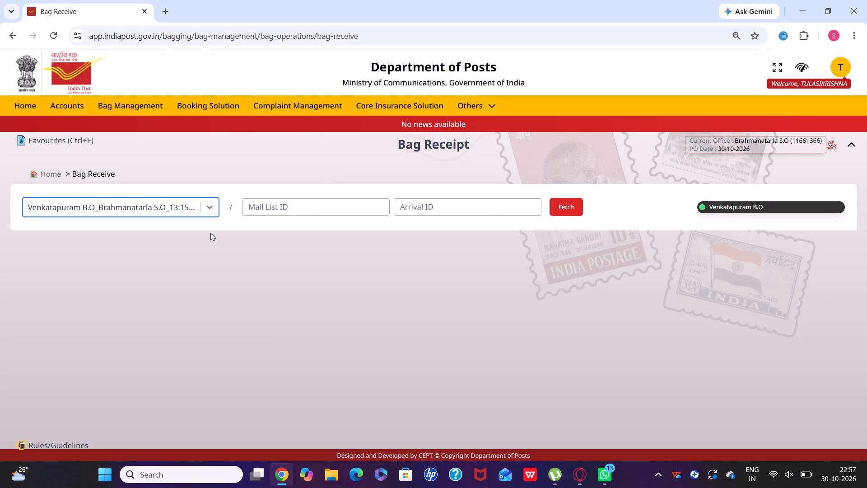
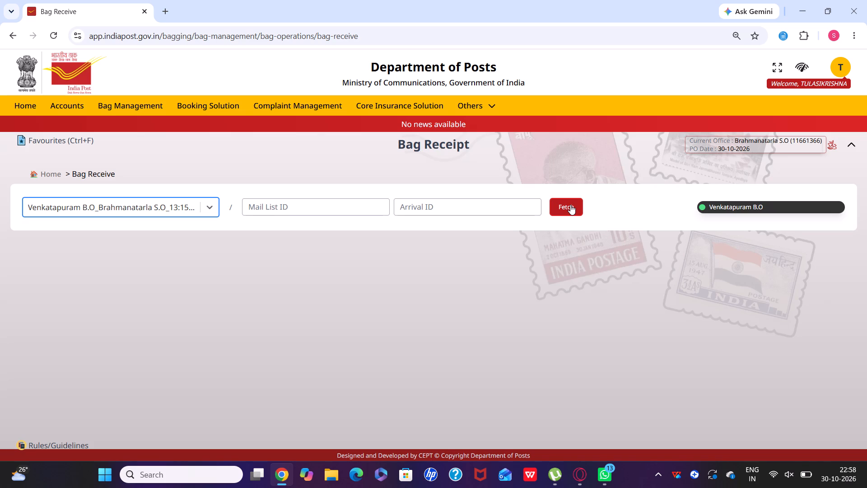
Fetch the expected bags for the selected Venkatapuram B.O schedule.
{"action": "left_click", "coordinate": [573, 203]}
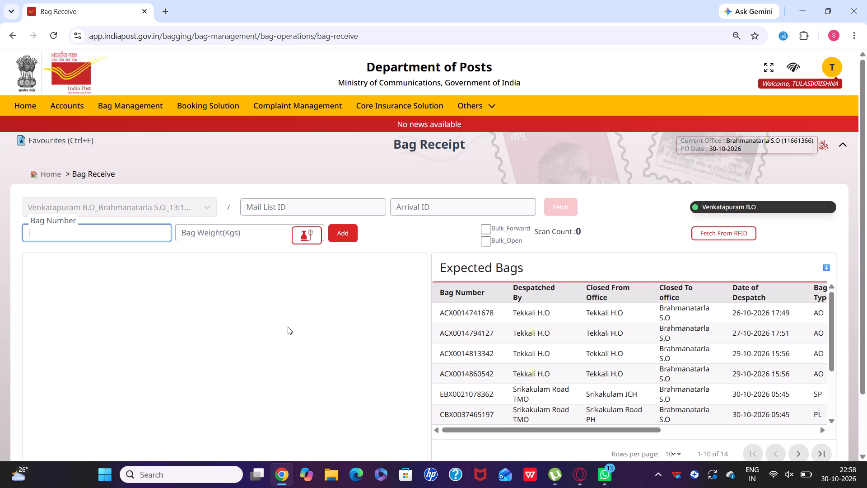
{"action": "scroll", "coordinate": [552, 401], "scroll_direction": "down", "scroll_amount": 1}
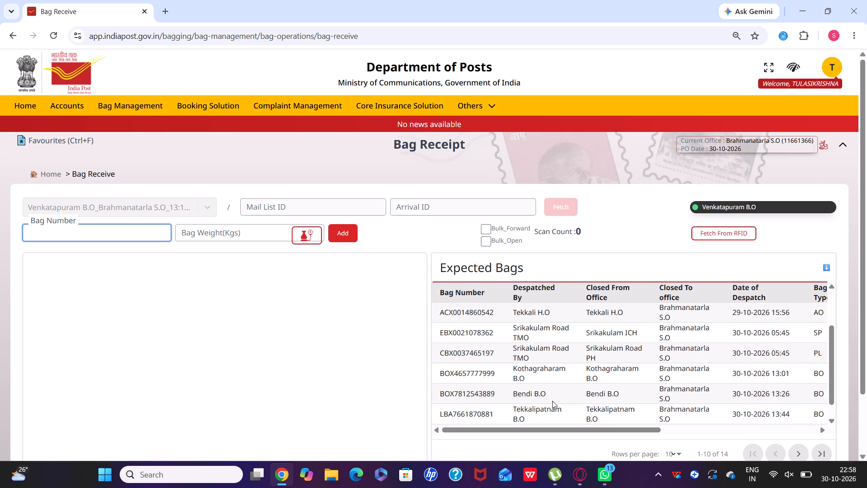
{"action": "scroll", "coordinate": [552, 401], "scroll_direction": "down", "scroll_amount": 1}
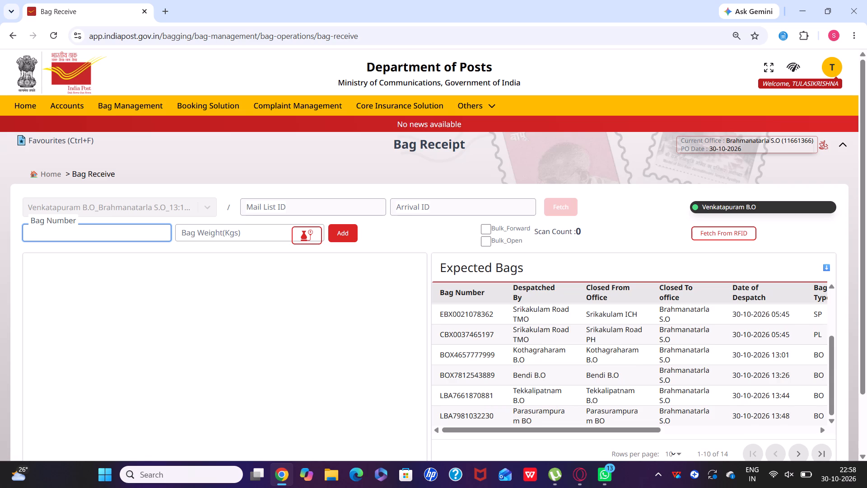
{"action": "double_click", "coordinate": [476, 394]}
{"action": "key", "text": "ctrl+c"}
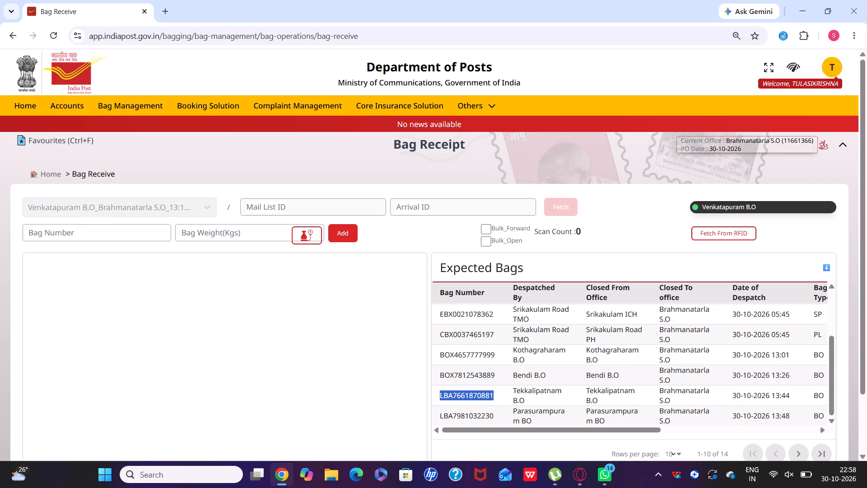
{"action": "left_click", "coordinate": [143, 235]}
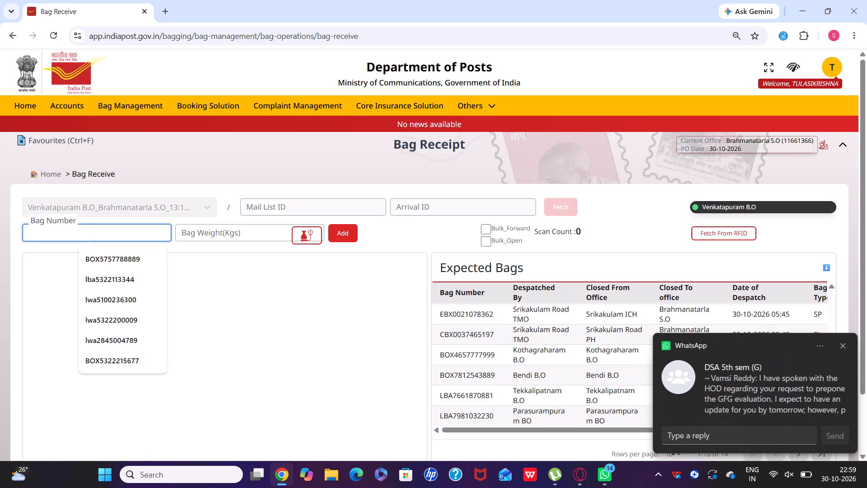
{"action": "left_click", "coordinate": [143, 235], "text": "ctrl"}
{"action": "key", "text": "ctrl+v"}
{"action": "left_click", "coordinate": [143, 235], "text": "ctrl"}
{"action": "left_click", "coordinate": [222, 227]}
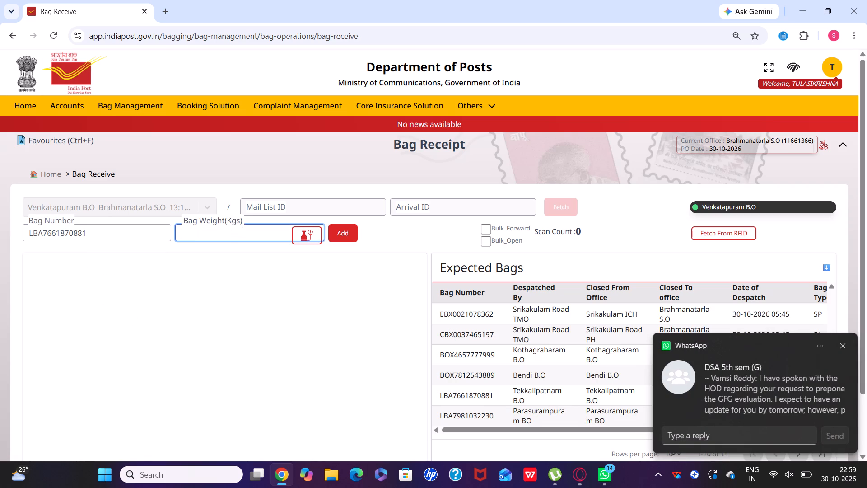
{"action": "key", "text": "1"}
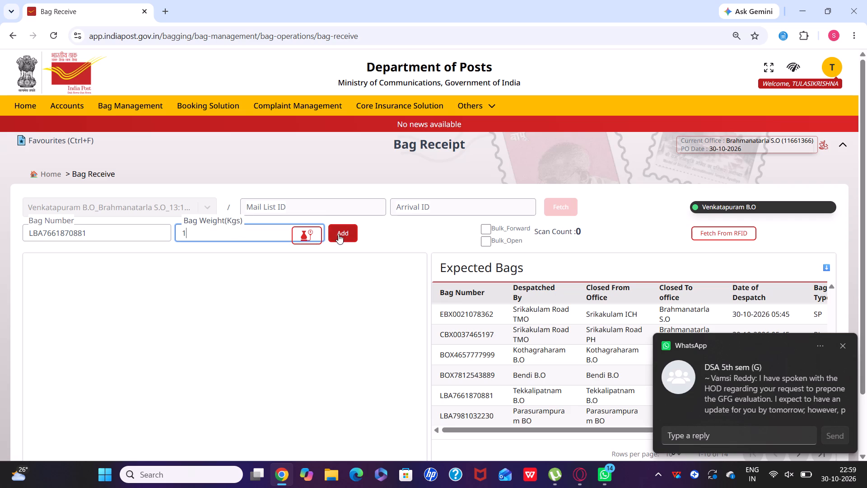
{"action": "left_click", "coordinate": [339, 233]}
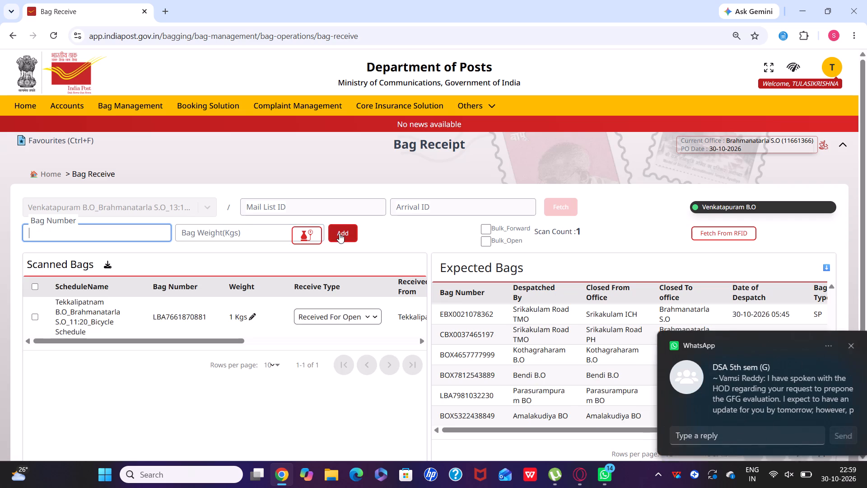
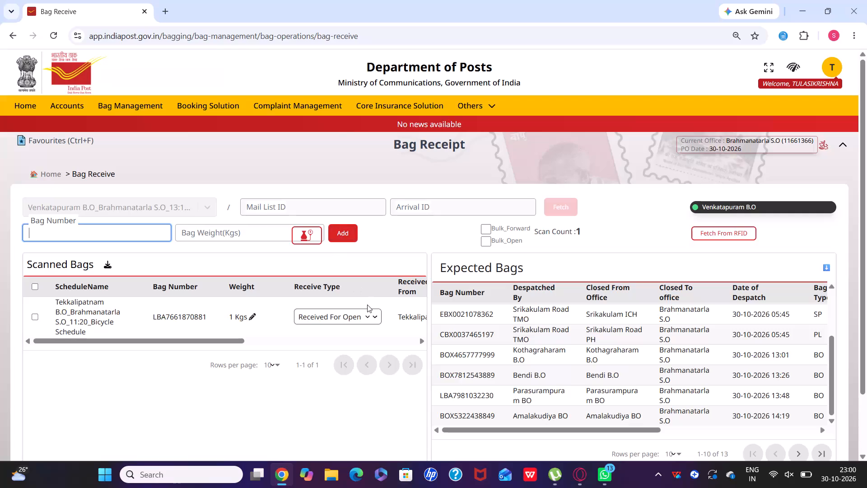
{"action": "double_click", "coordinate": [462, 389]}
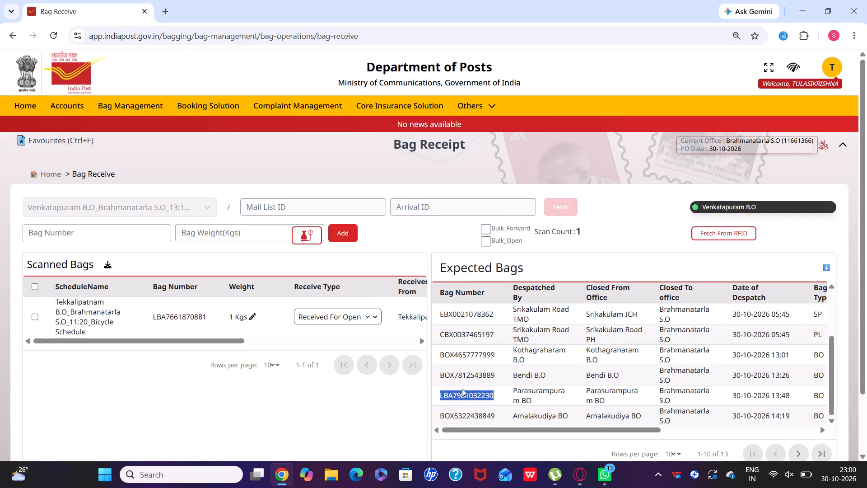
{"action": "key", "text": "ctrl+c"}
{"action": "left_click", "coordinate": [160, 231]}
{"action": "key", "text": "ctrl+v"}
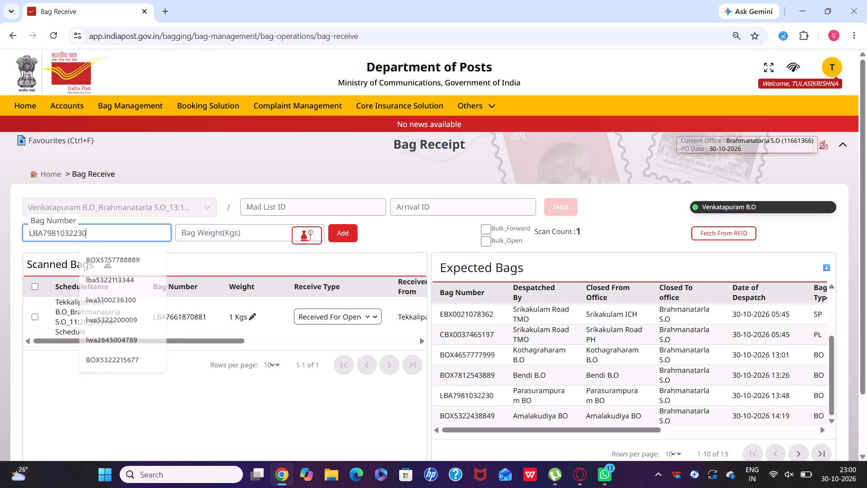
{"action": "left_click", "coordinate": [346, 228]}
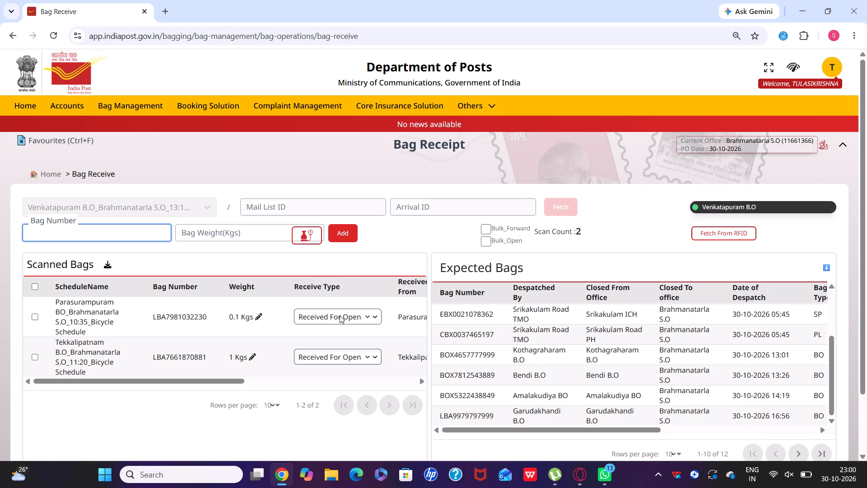
{"action": "double_click", "coordinate": [445, 350]}
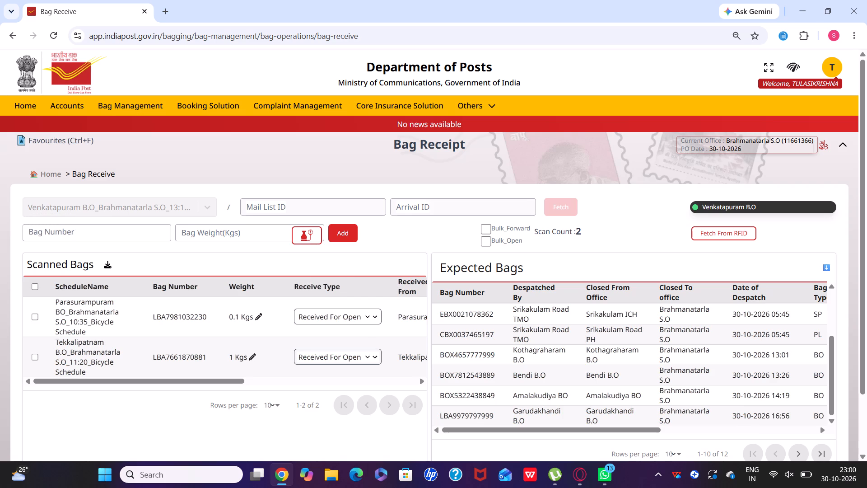
{"action": "key", "text": "ctrl+c"}
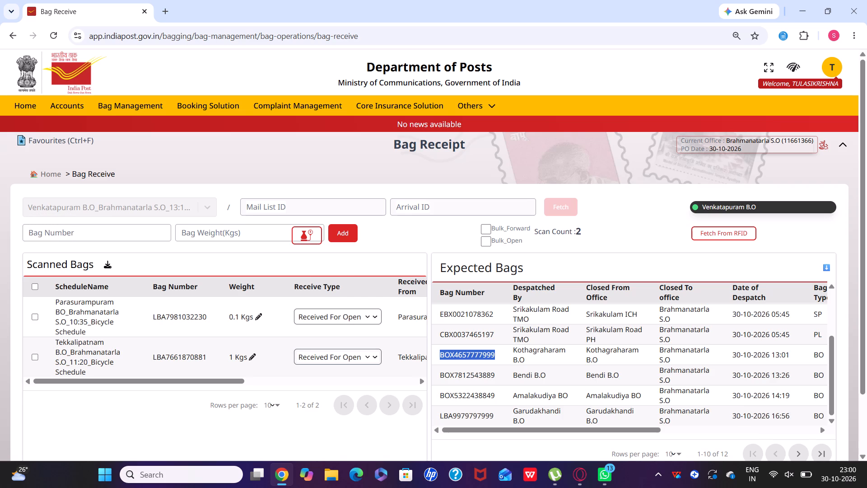
{"action": "left_click", "coordinate": [147, 231]}
{"action": "key", "text": "ctrl+v"}
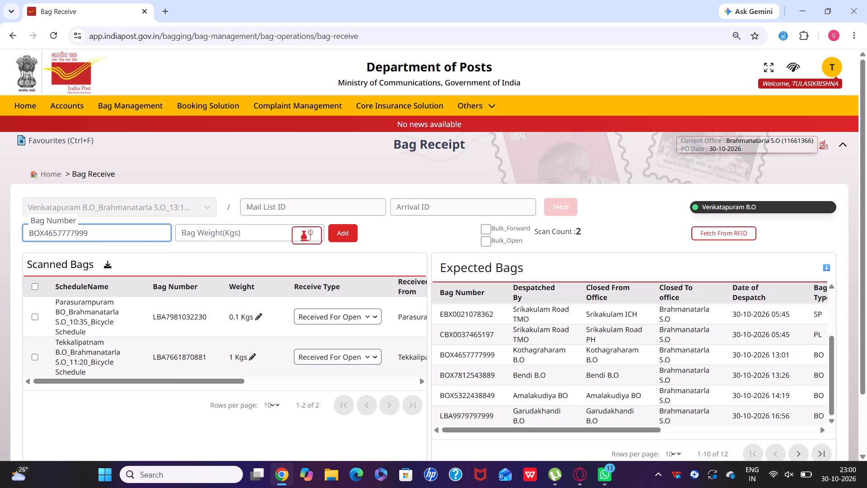
{"action": "left_click", "coordinate": [345, 236]}
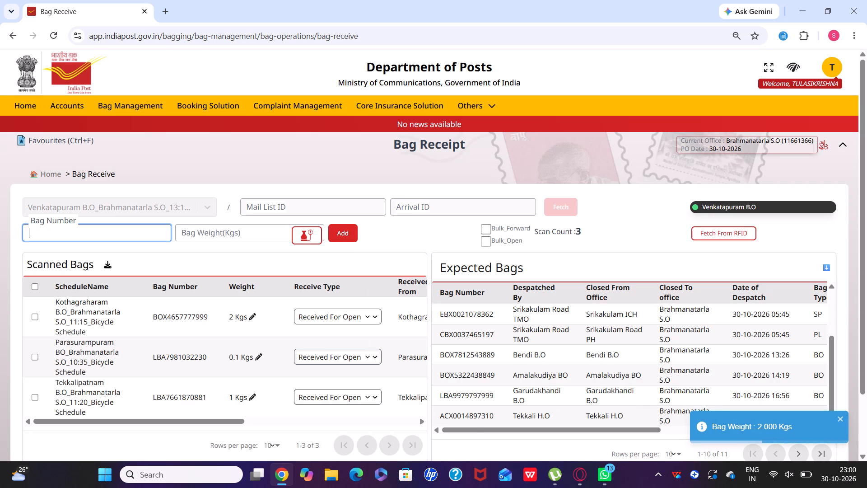
{"action": "double_click", "coordinate": [470, 354]}
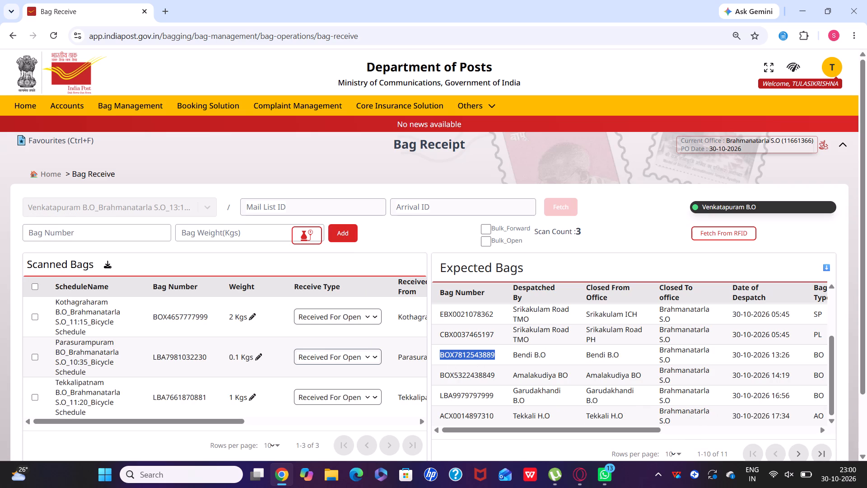
{"action": "key", "text": "ctrl+c"}
{"action": "left_click", "coordinate": [111, 234]}
{"action": "key", "text": "ctrl+v"}
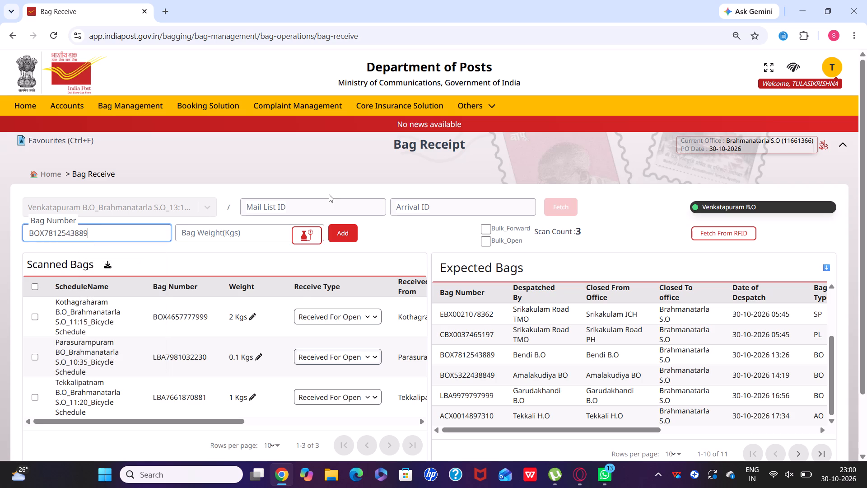
{"action": "left_click", "coordinate": [341, 239]}
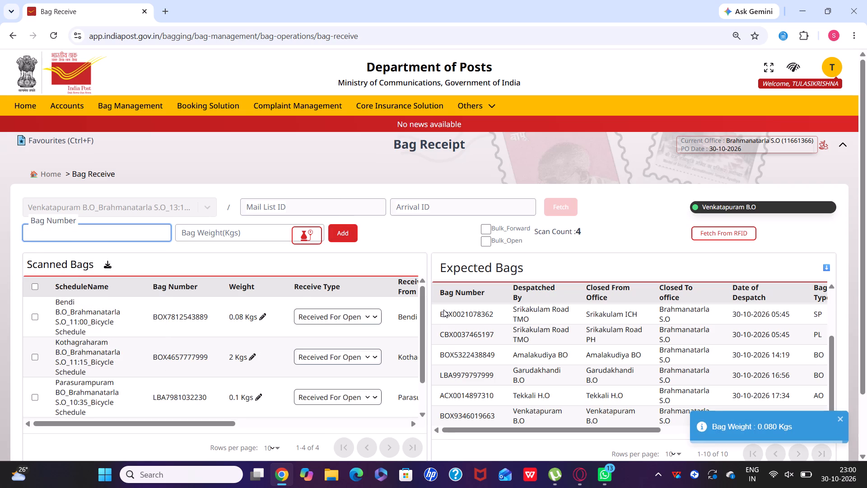
Receive the scanned Tekkalipatnam, Parasurampuram, Kothagraharam and Bendi bags.
{"action": "scroll", "coordinate": [444, 311], "scroll_direction": "down", "scroll_amount": 3}
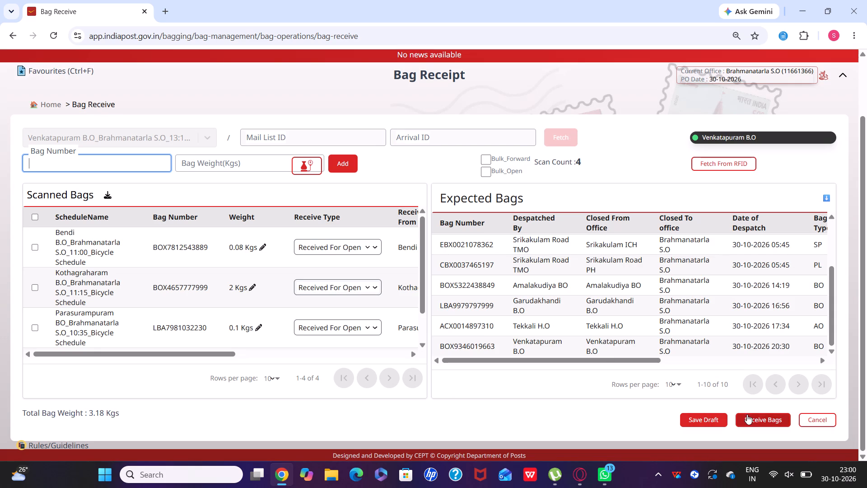
{"action": "left_click", "coordinate": [748, 415]}
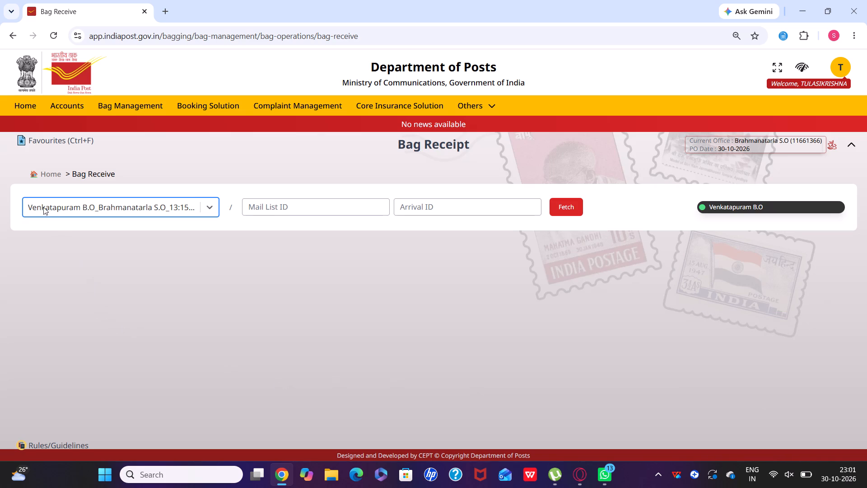
Fetch the expected bags again for the Venkatapuram B.O 13:15 foot schedule.
{"action": "left_click", "coordinate": [86, 207]}
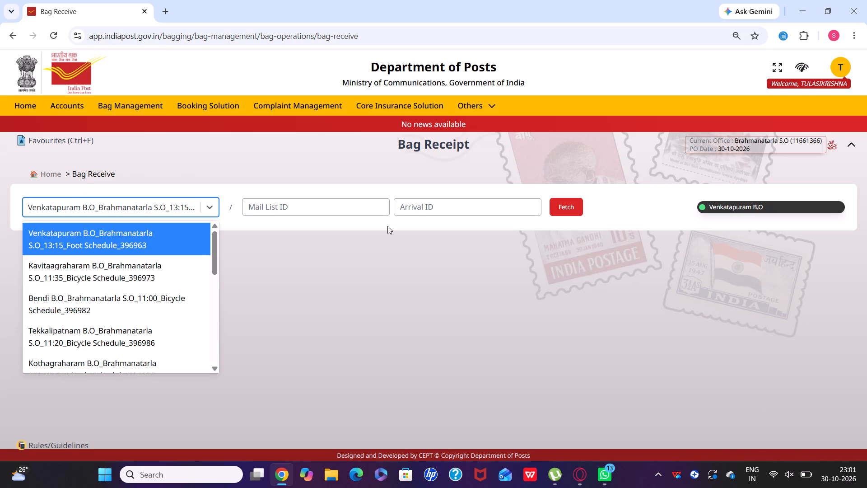
{"action": "left_click", "coordinate": [571, 212]}
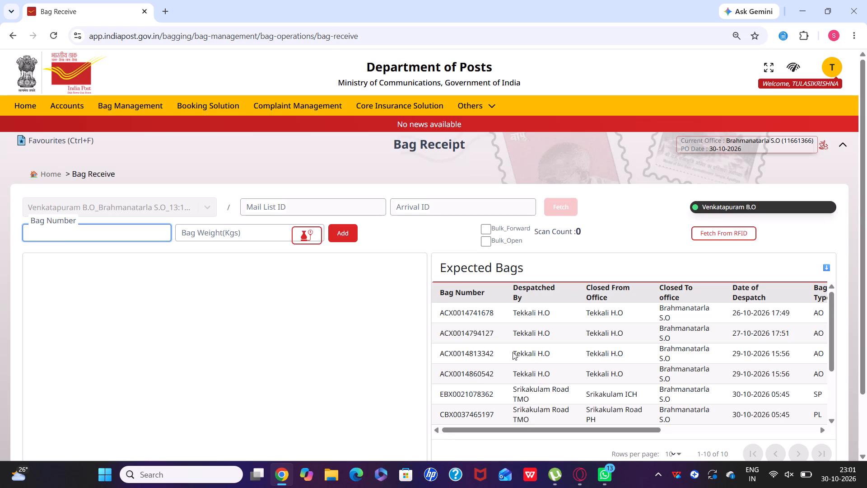
{"action": "scroll", "coordinate": [513, 352], "scroll_direction": "down", "scroll_amount": 2}
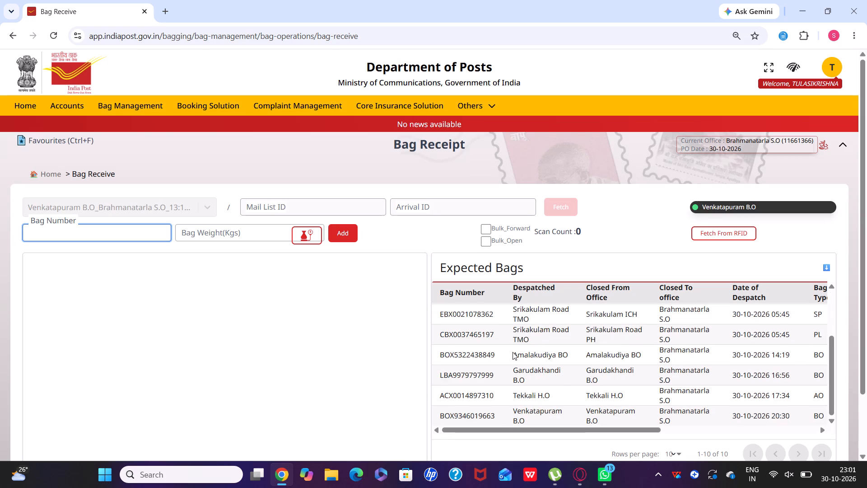
{"action": "double_click", "coordinate": [472, 416]}
{"action": "key", "text": "ctrl+c"}
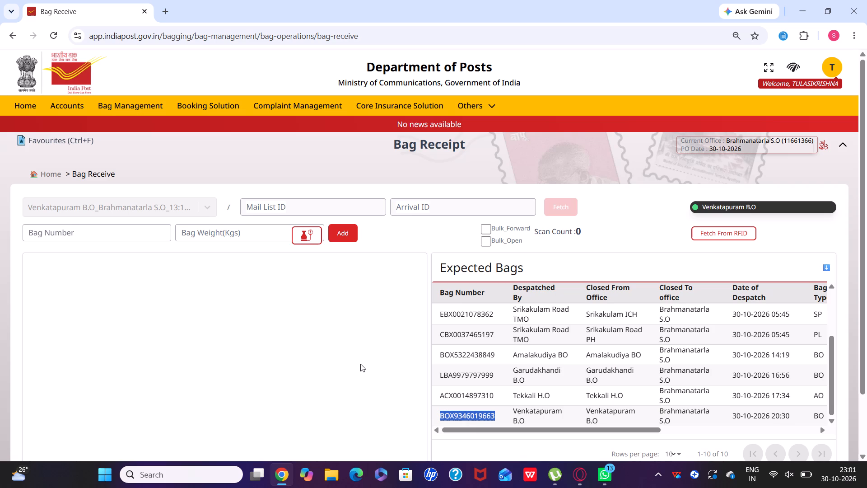
{"action": "left_click", "coordinate": [159, 225]}
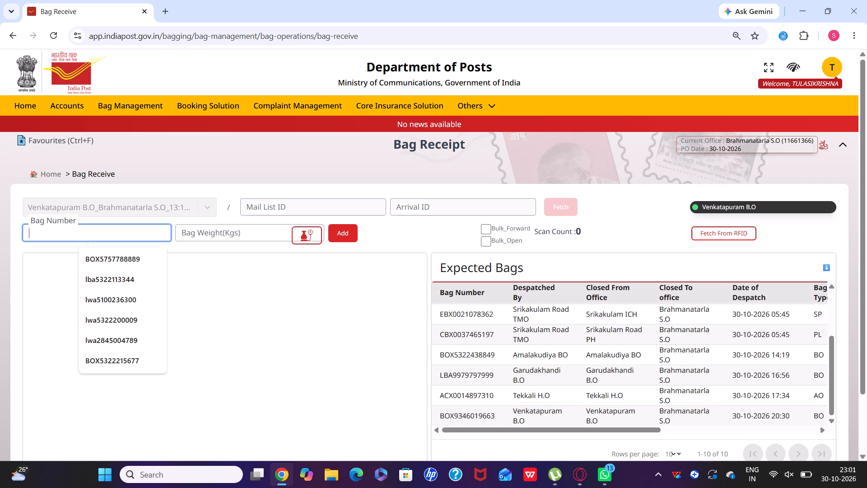
{"action": "key", "text": "ctrl+v"}
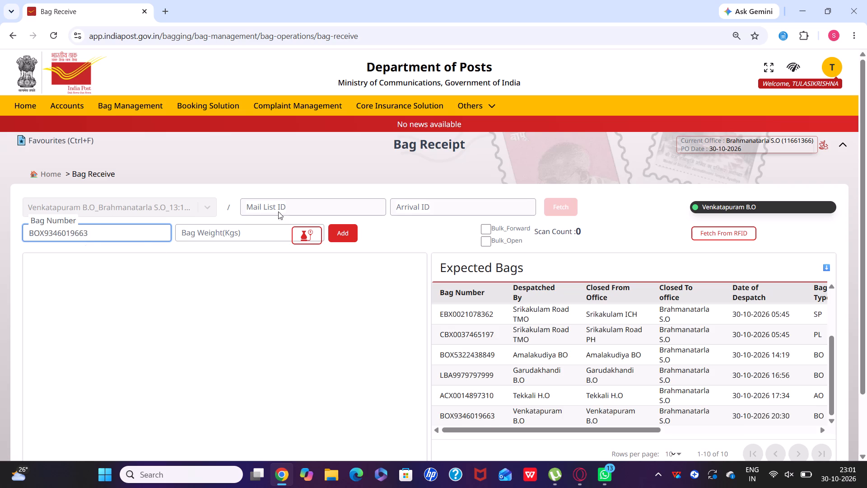
{"action": "left_click", "coordinate": [349, 227]}
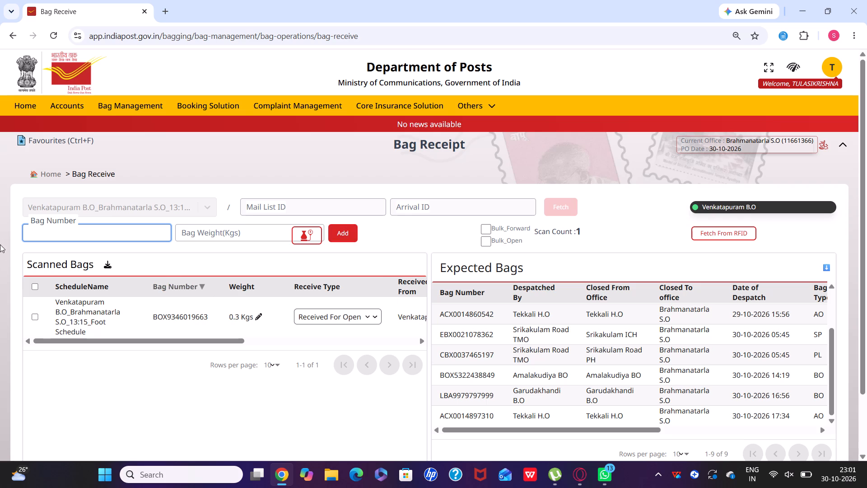
Select all scanned bags, dismiss the advertisement pop-up, and receive the Venkatapuram B.O bag.
{"action": "left_click", "coordinate": [30, 284]}
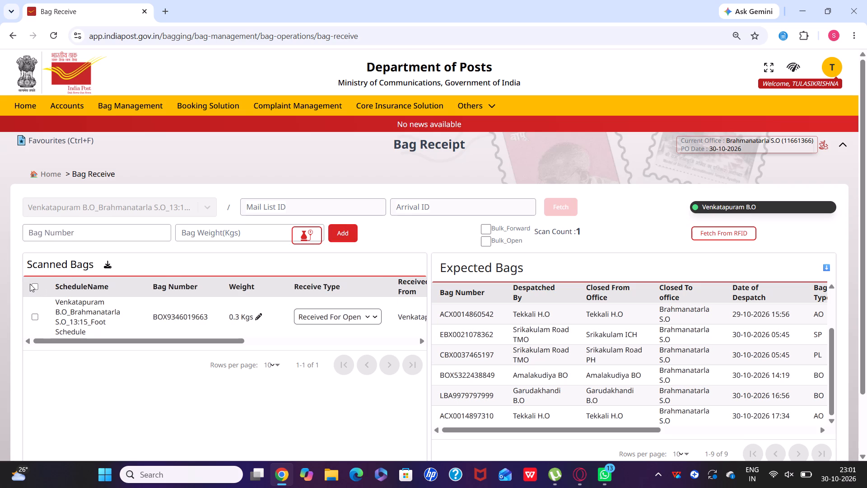
{"action": "left_click", "coordinate": [31, 284]}
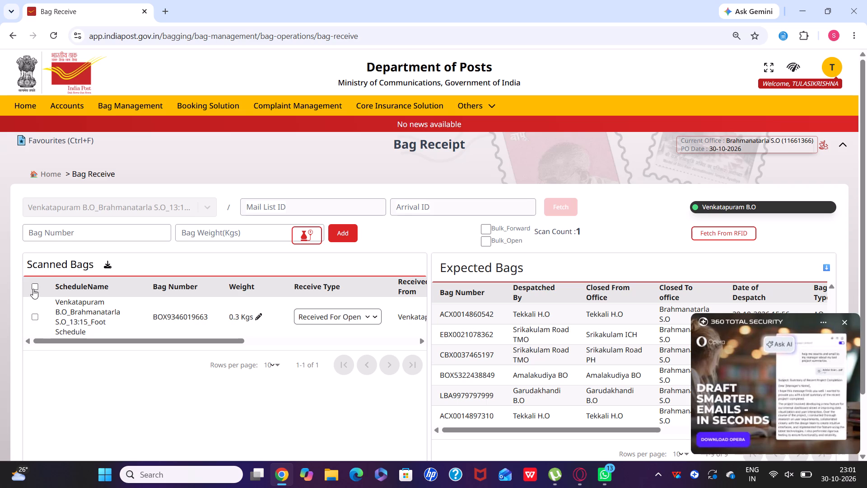
{"action": "left_click", "coordinate": [35, 286]}
{"action": "scroll", "coordinate": [280, 378], "scroll_direction": "down", "scroll_amount": 4}
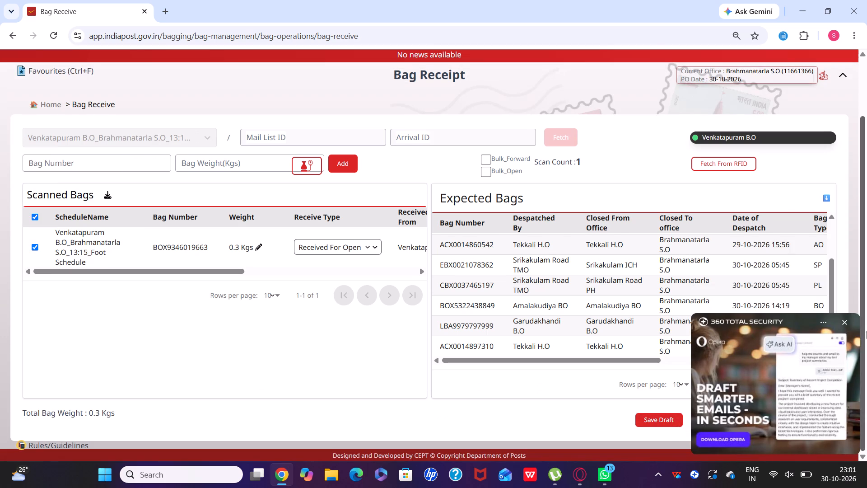
{"action": "left_click", "coordinate": [847, 320]}
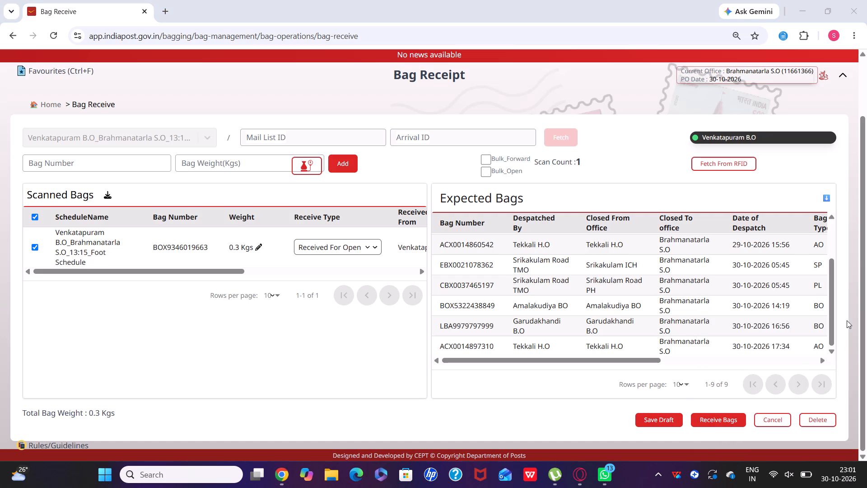
{"action": "left_click", "coordinate": [713, 424]}
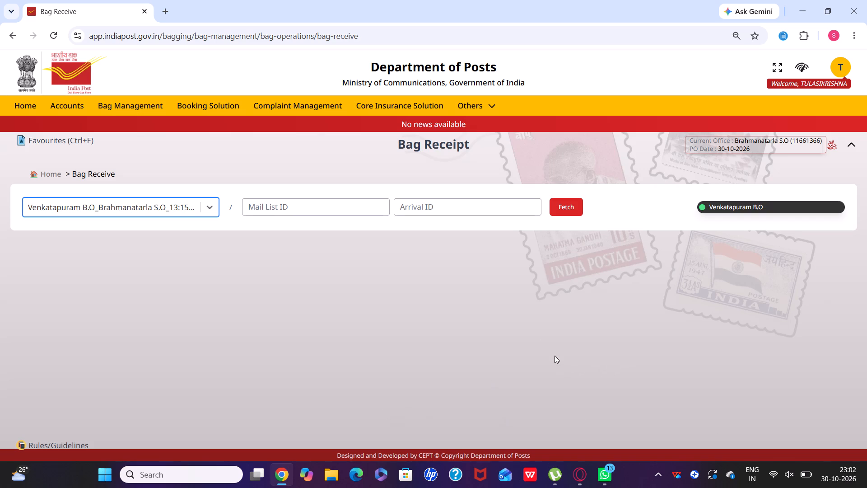
Fetch the expected bags for the Venkatapuram B.O schedule again and check which bags remain.
{"action": "left_click", "coordinate": [577, 202]}
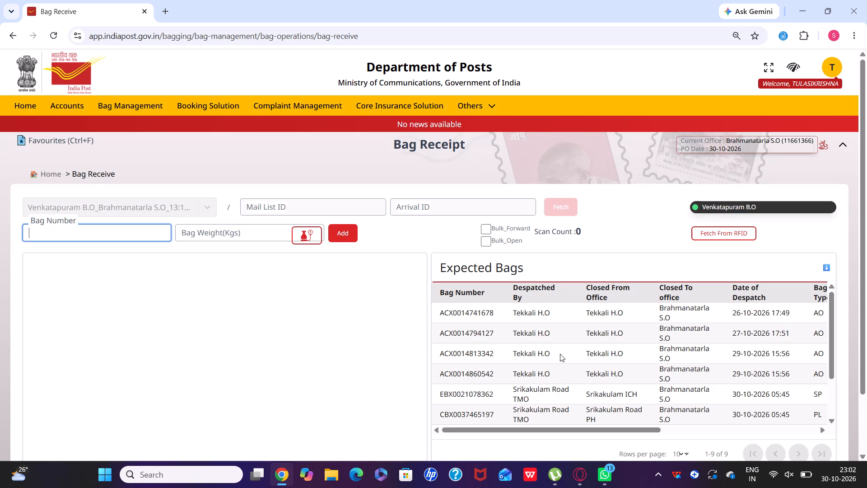
{"action": "scroll", "coordinate": [560, 354], "scroll_direction": "down", "scroll_amount": 2}
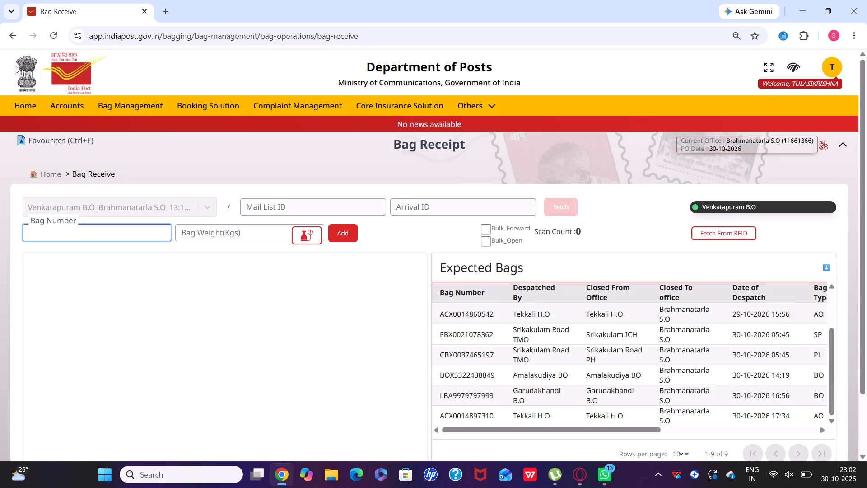
Return to Bagging Management and reopen Bag Receive from the bagging operations.
{"action": "left_click", "coordinate": [14, 38]}
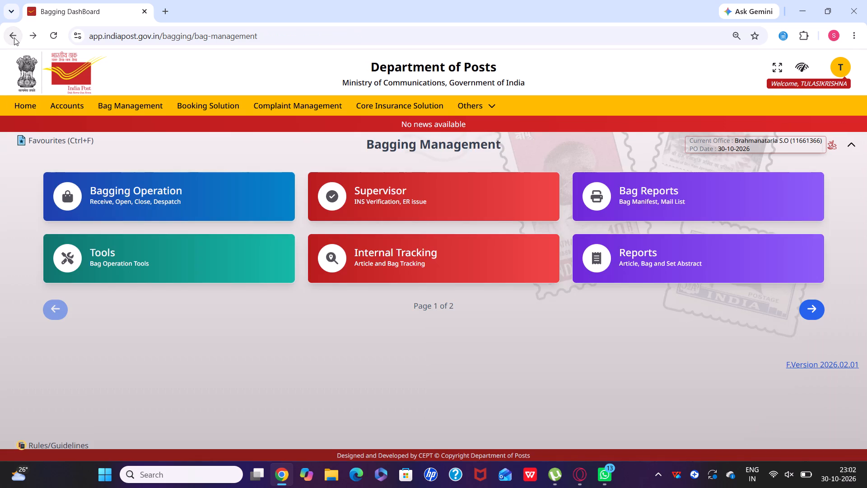
{"action": "left_click", "coordinate": [115, 195]}
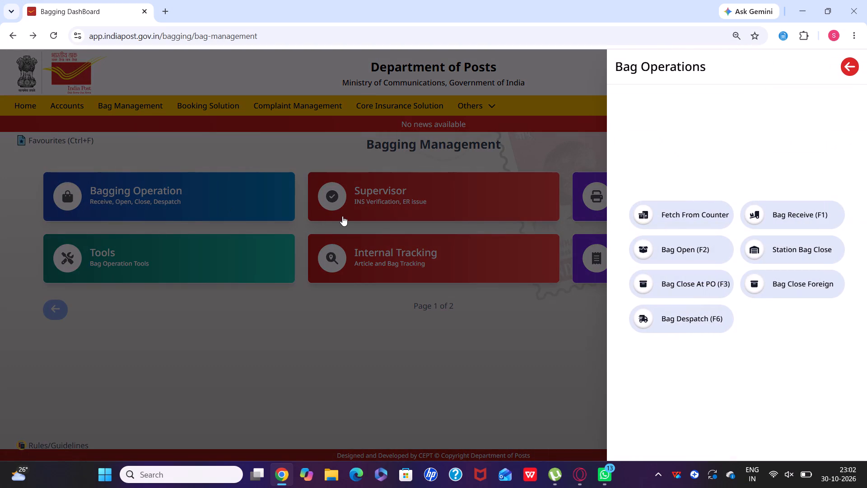
{"action": "left_click", "coordinate": [805, 221]}
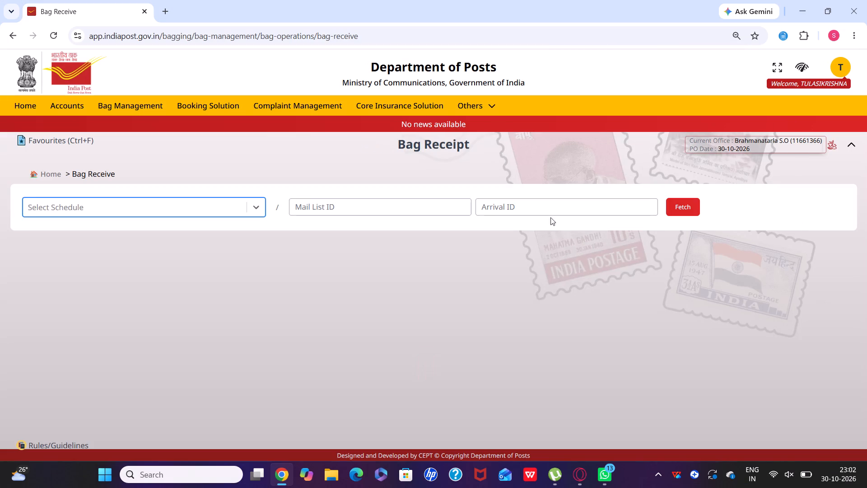
Choose the Garudakhandi B.O_Brahmanatarla S.O 13:30 bicycle schedule and fetch its expected bags.
{"action": "left_click", "coordinate": [257, 206]}
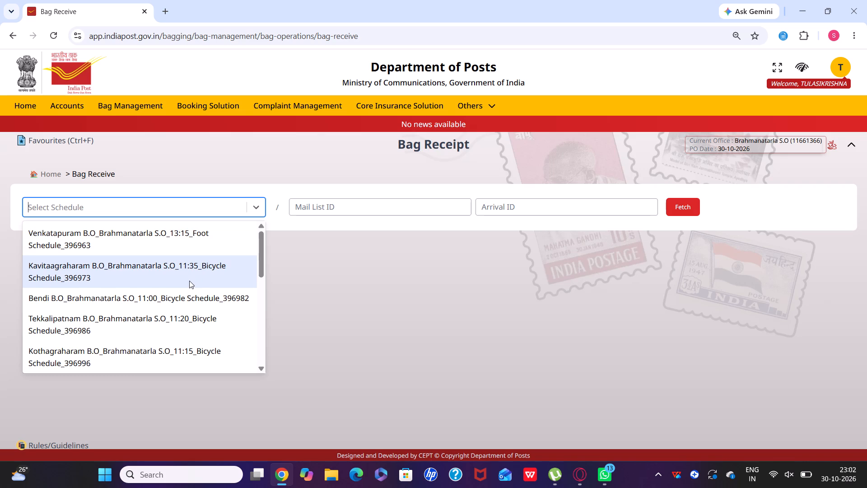
{"action": "scroll", "coordinate": [189, 281], "scroll_direction": "down", "scroll_amount": 2}
{"action": "left_click", "coordinate": [182, 330]}
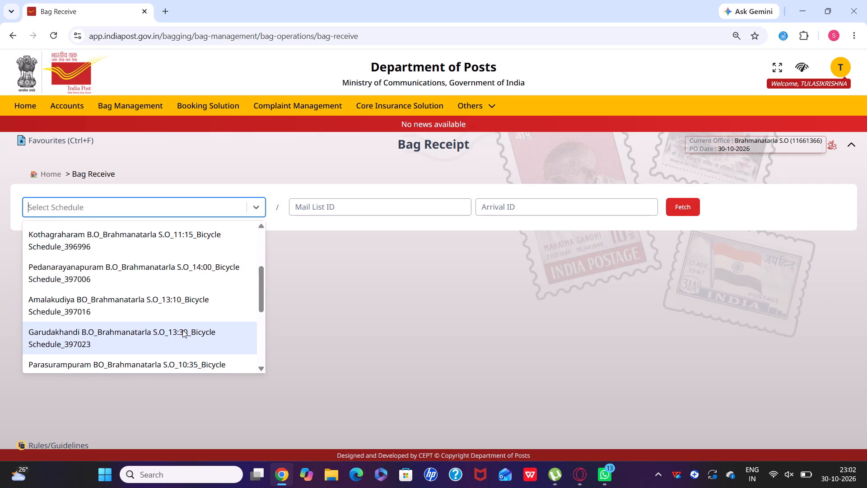
{"action": "left_click", "coordinate": [578, 206]}
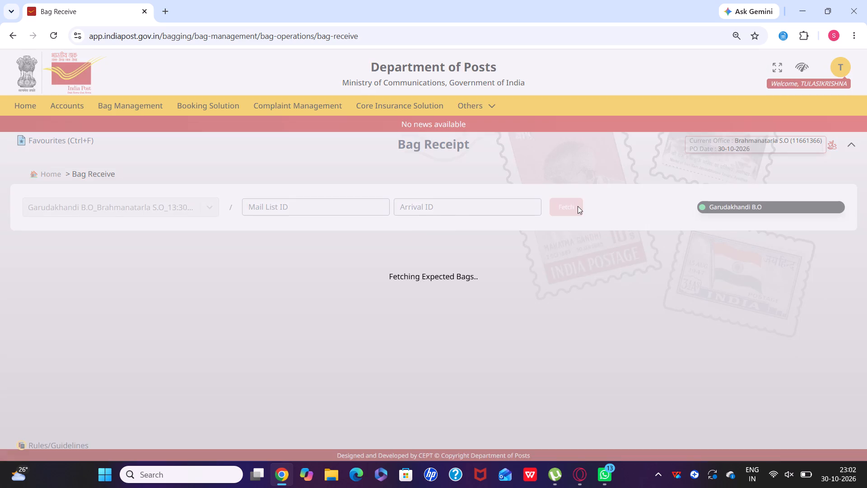
{"action": "scroll", "coordinate": [594, 336], "scroll_direction": "down", "scroll_amount": 1}
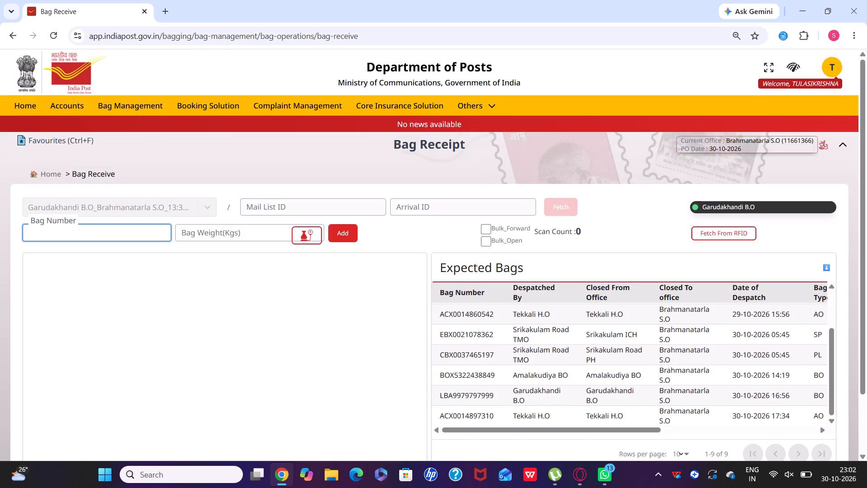
{"action": "scroll", "coordinate": [594, 336], "scroll_direction": "down", "scroll_amount": 1}
{"action": "double_click", "coordinate": [489, 394]}
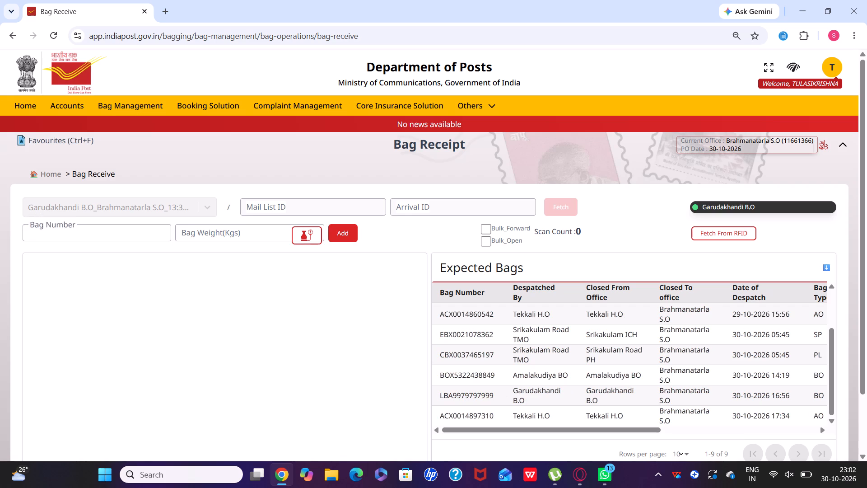
{"action": "key", "text": "ctrl+c"}
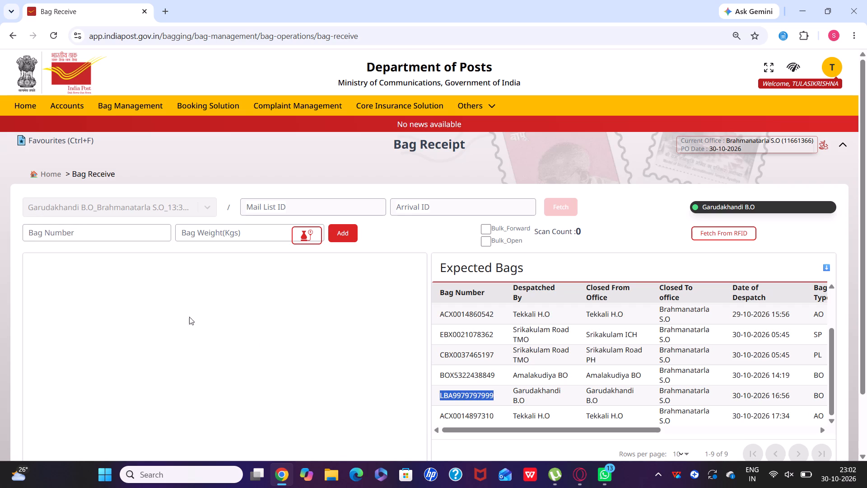
{"action": "left_click", "coordinate": [130, 235]}
{"action": "key", "text": "ctrl+v"}
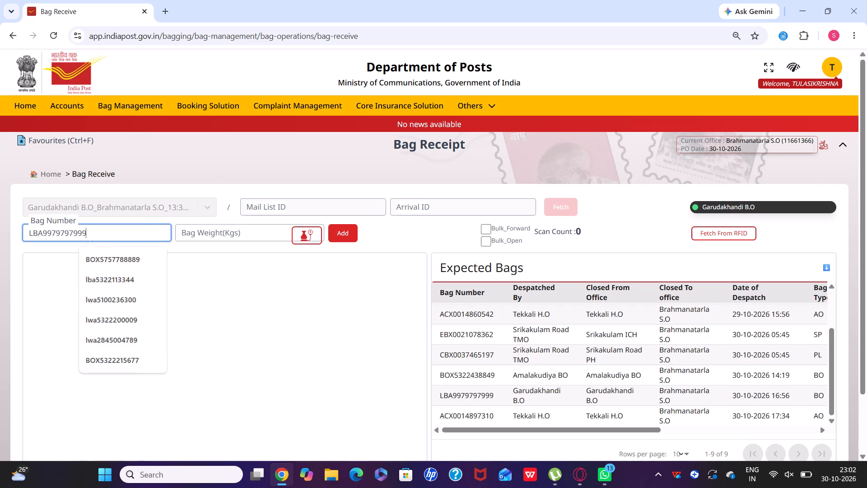
{"action": "left_click", "coordinate": [350, 232]}
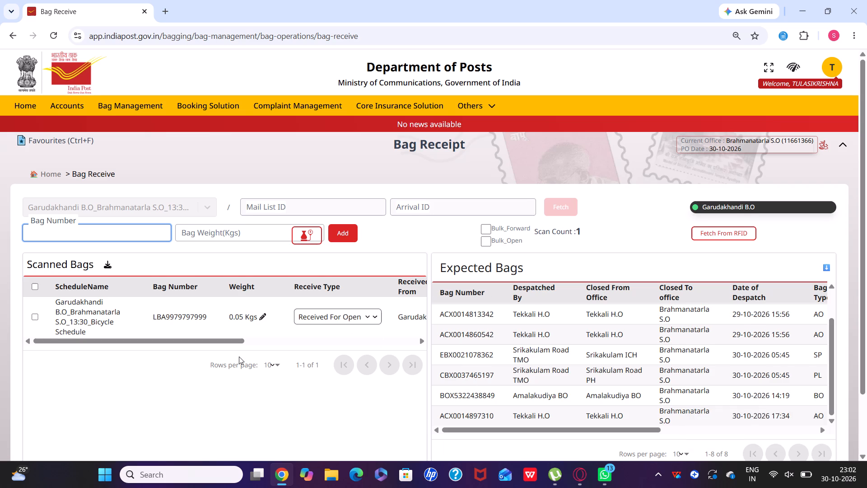
{"action": "scroll", "coordinate": [239, 357], "scroll_direction": "down", "scroll_amount": 4}
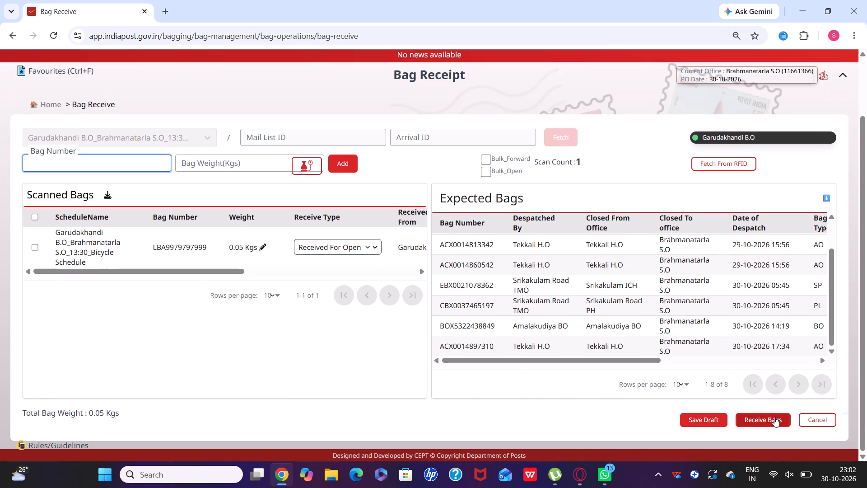
{"action": "left_click", "coordinate": [773, 418]}
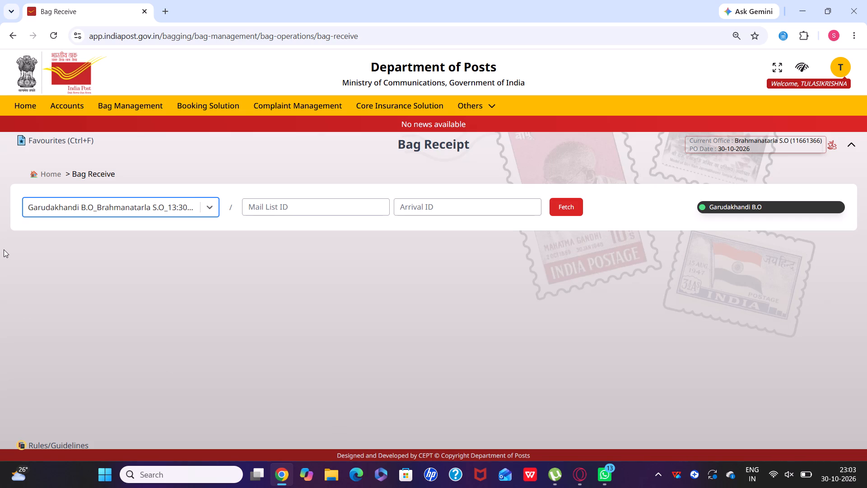
Choose the Amalakudiya BO_Brahmanatarla S.O 13:10 bicycle schedule and fetch its expected bags.
{"action": "left_click", "coordinate": [109, 204]}
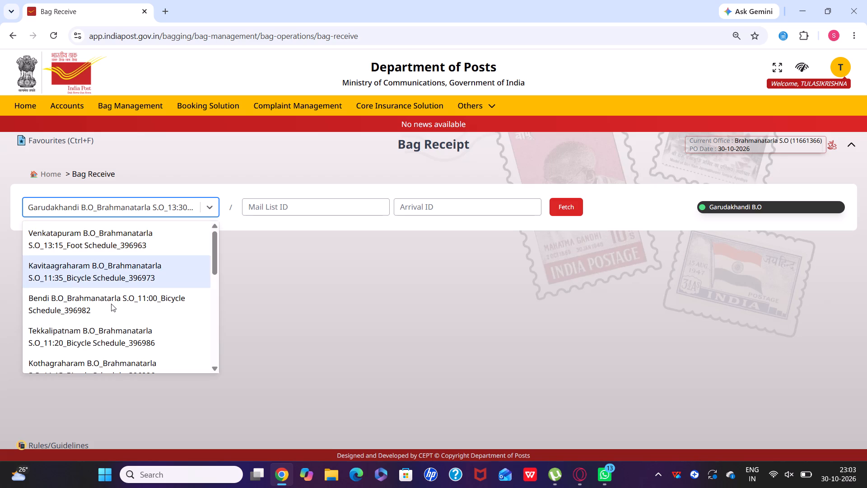
{"action": "scroll", "coordinate": [111, 304], "scroll_direction": "down", "scroll_amount": 4}
{"action": "scroll", "coordinate": [111, 304], "scroll_direction": "up", "scroll_amount": 1}
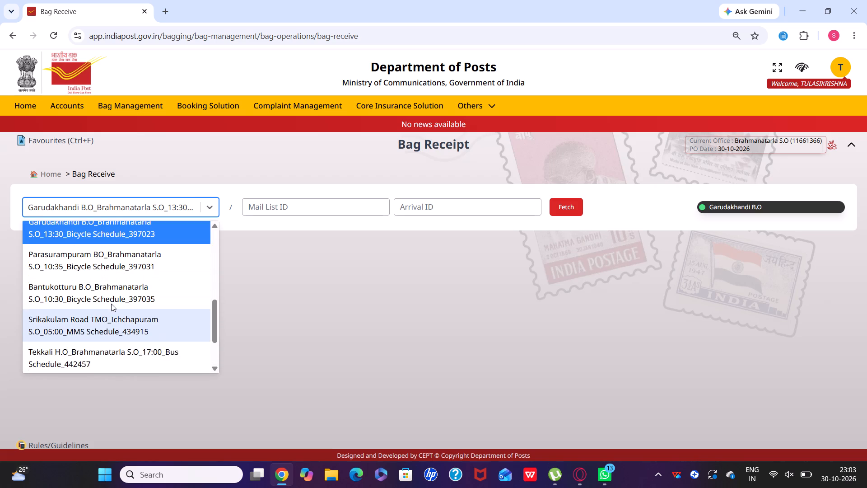
{"action": "scroll", "coordinate": [111, 304], "scroll_direction": "up", "scroll_amount": 3}
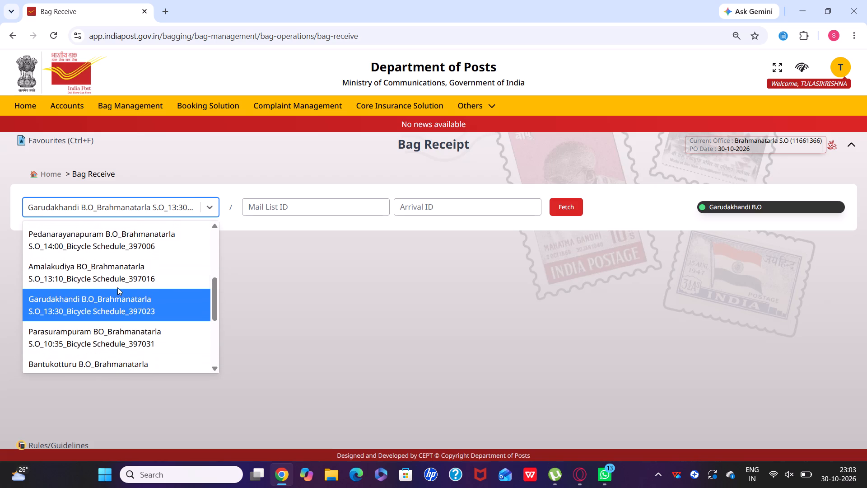
{"action": "left_click", "coordinate": [127, 261]}
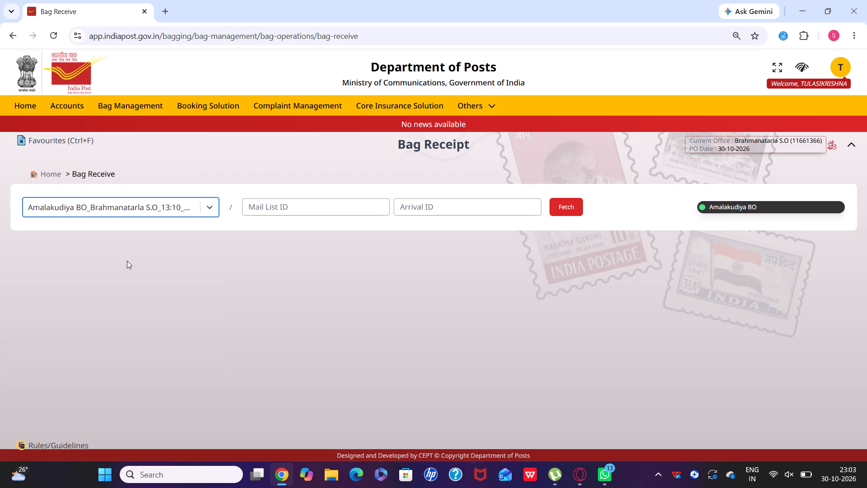
{"action": "left_click", "coordinate": [564, 202]}
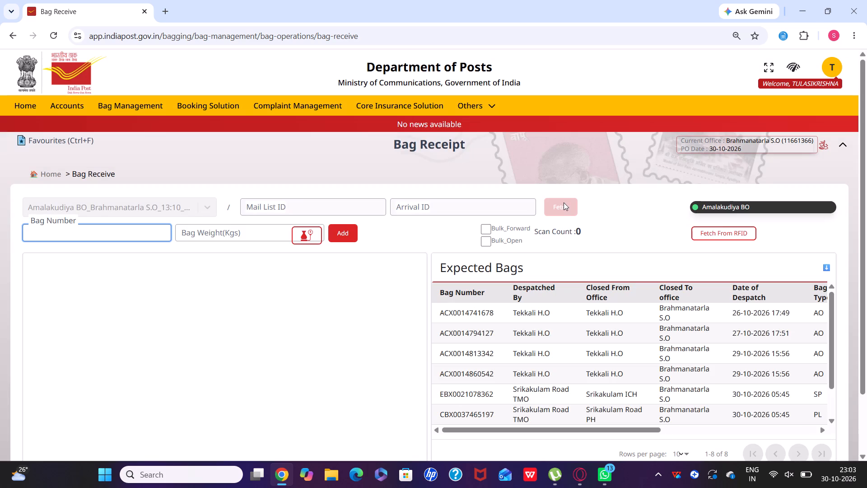
{"action": "left_click", "coordinate": [564, 202]}
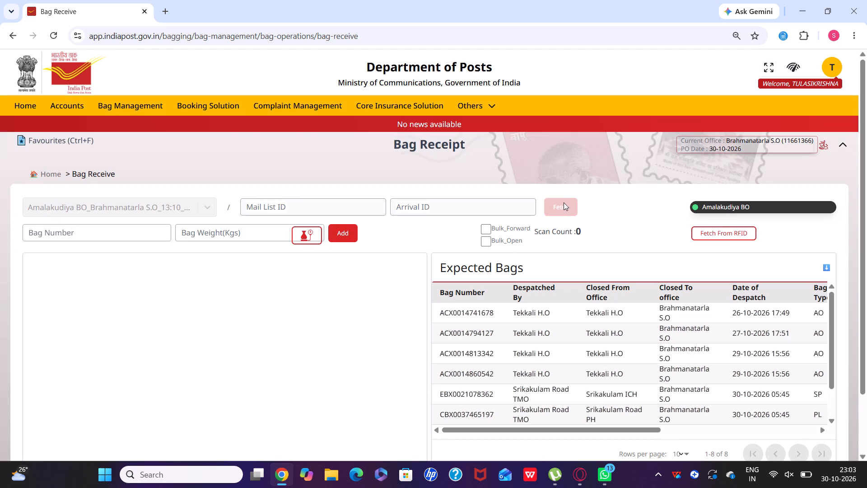
{"action": "left_click", "coordinate": [564, 202]}
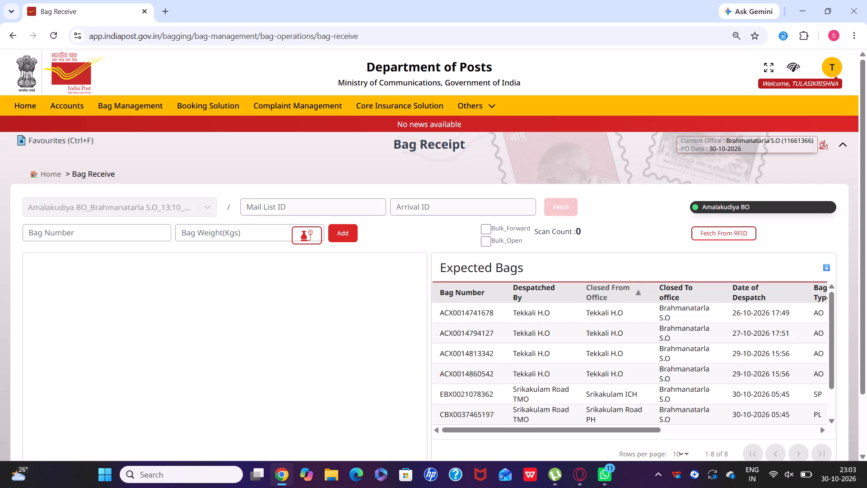
{"action": "scroll", "coordinate": [489, 391], "scroll_direction": "down", "scroll_amount": 2}
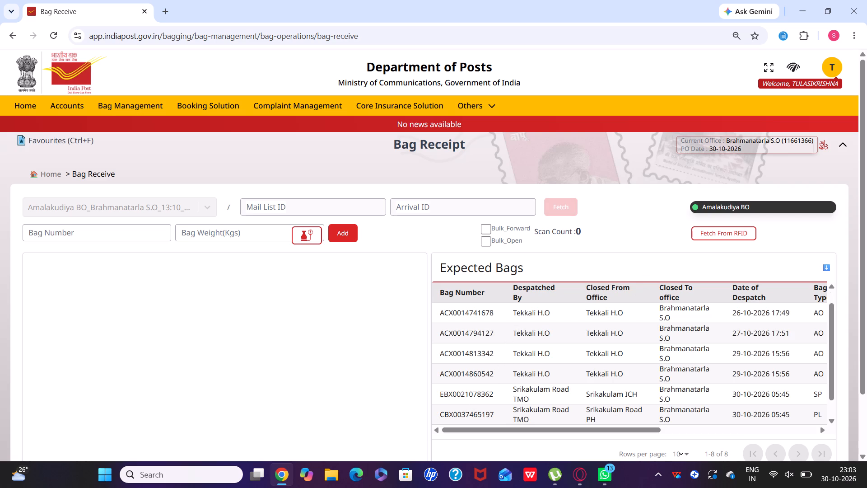
{"action": "left_click", "coordinate": [468, 391]}
{"action": "double_click", "coordinate": [468, 391]}
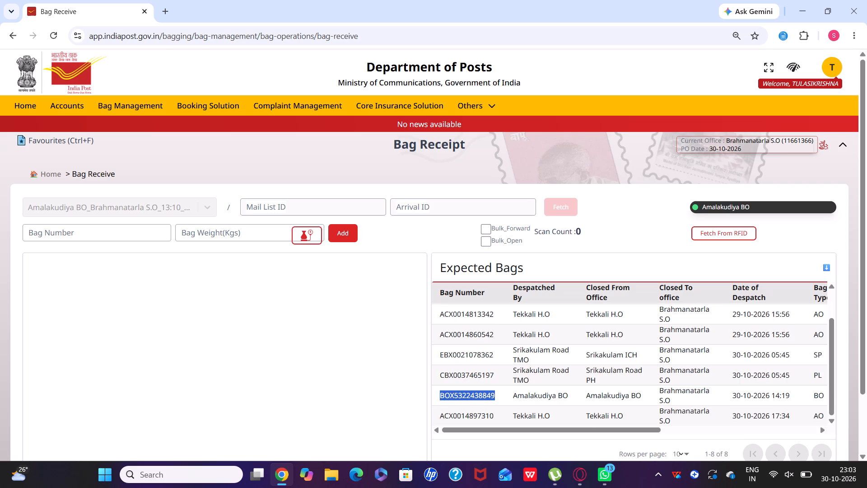
{"action": "key", "text": "ctrl+c"}
{"action": "left_click", "coordinate": [126, 235]}
{"action": "key", "text": "ctrl+v"}
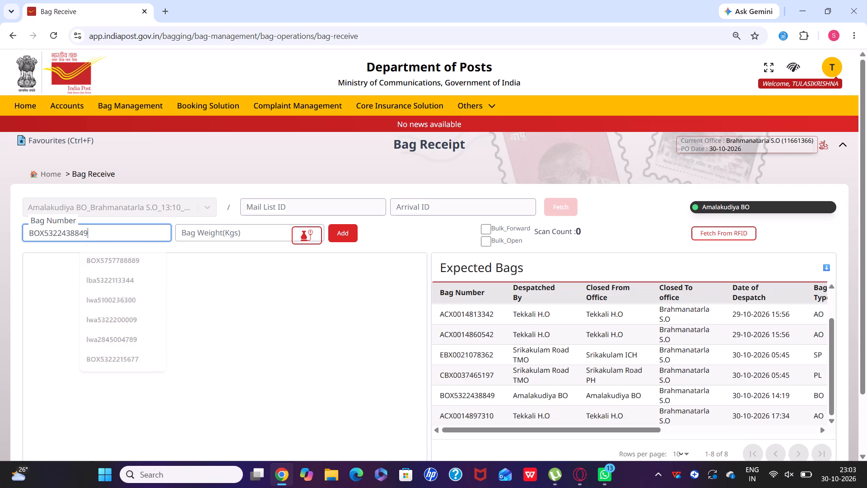
{"action": "left_click", "coordinate": [345, 233]}
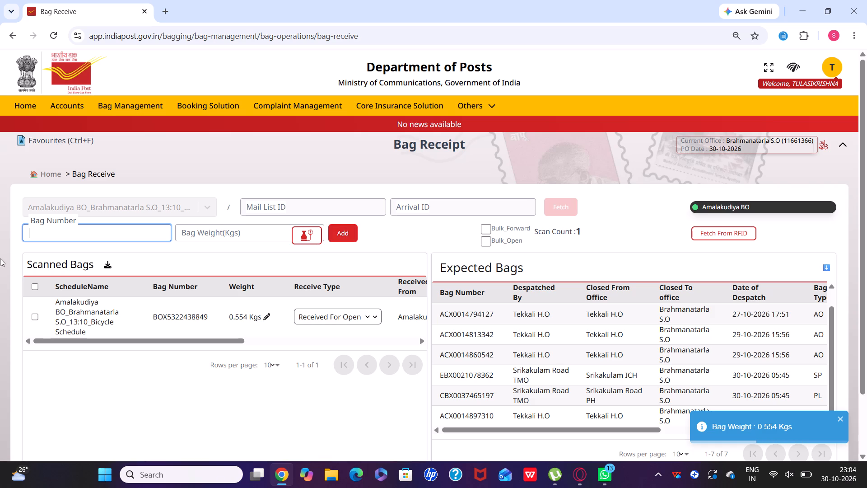
{"action": "left_click", "coordinate": [33, 287]}
{"action": "scroll", "coordinate": [207, 341], "scroll_direction": "down", "scroll_amount": 5}
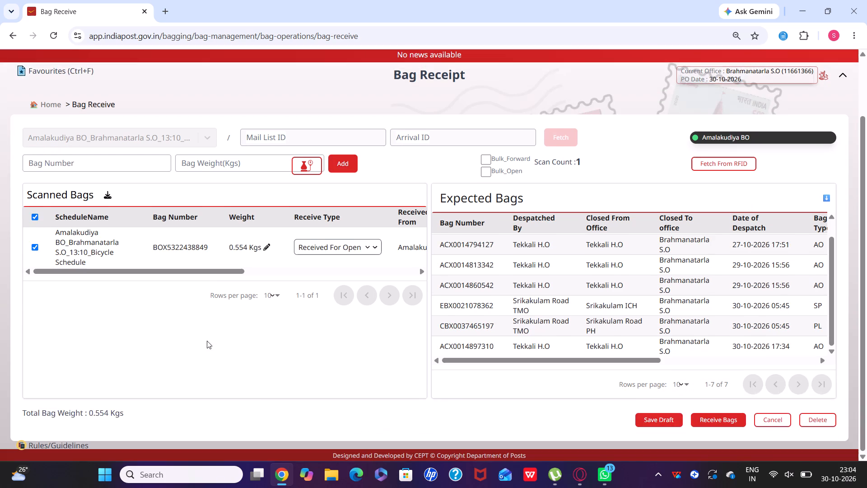
{"action": "left_click", "coordinate": [702, 423]}
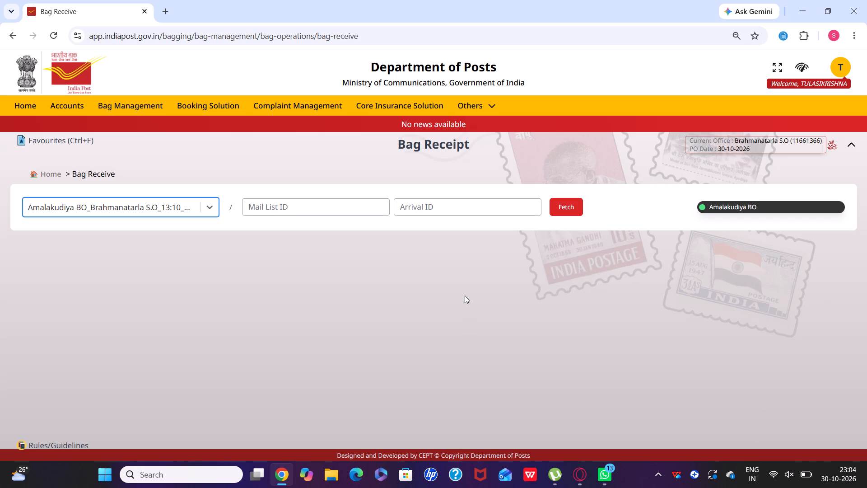
Leave Bag Receive and open the Accounts section of the portal.
{"action": "scroll", "coordinate": [465, 296], "scroll_direction": "down", "scroll_amount": 3}
{"action": "scroll", "coordinate": [465, 296], "scroll_direction": "up", "scroll_amount": 3}
{"action": "left_click", "coordinate": [73, 105]}
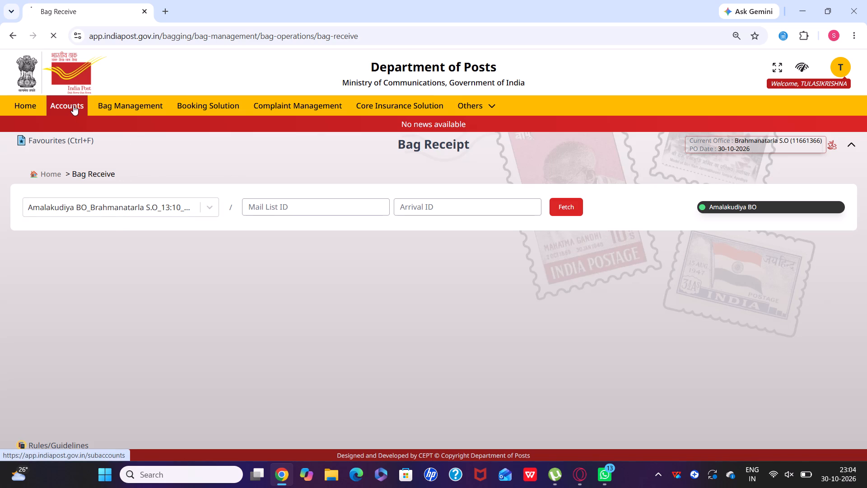
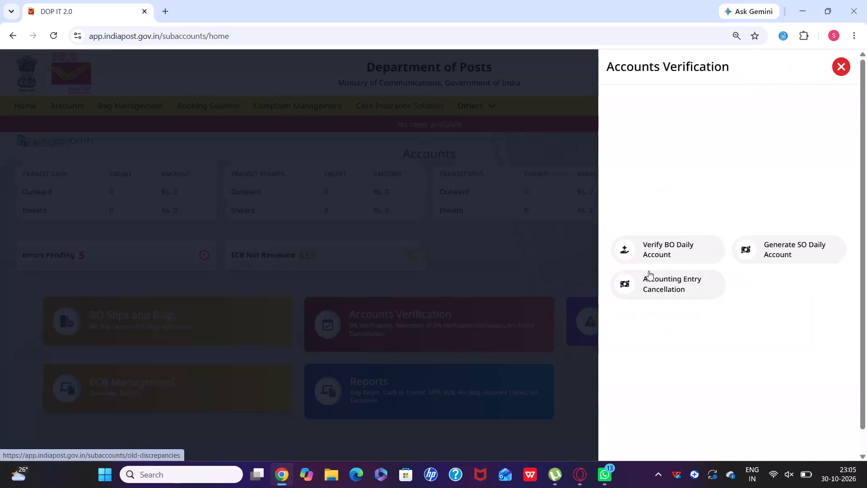
Leave Accounts Verification and go to Open BO Bag under BO Slips and Bags.
{"action": "left_click", "coordinate": [543, 303]}
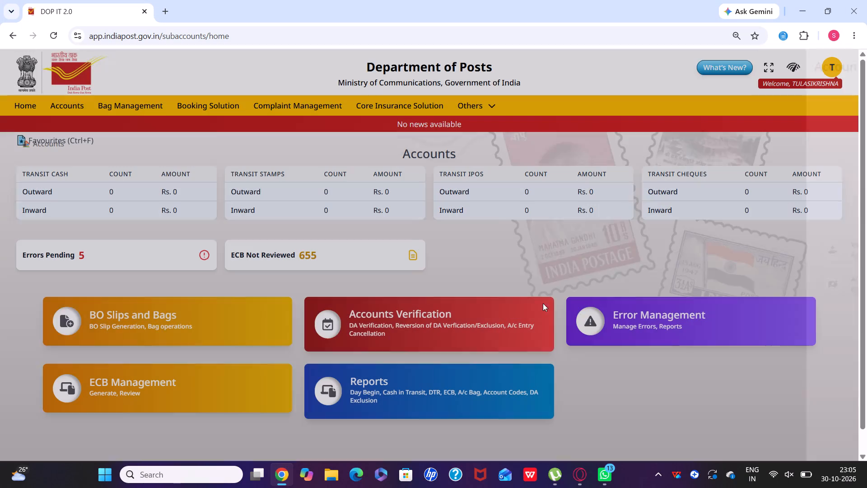
{"action": "left_click", "coordinate": [175, 338]}
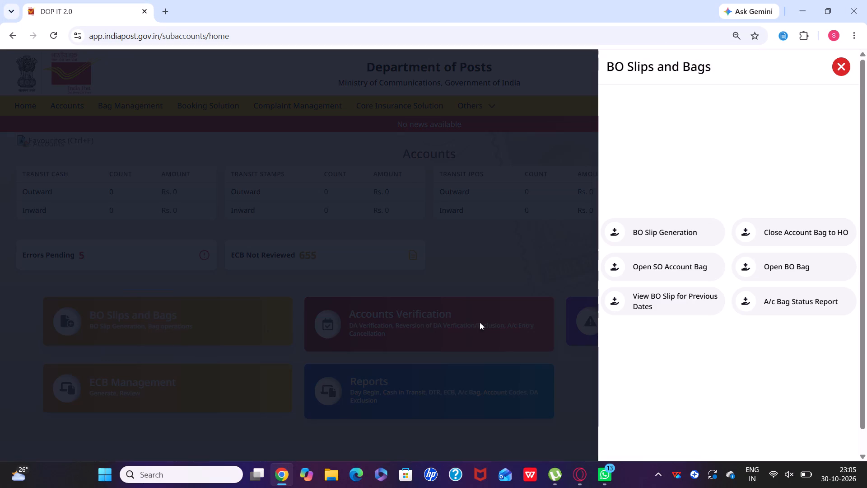
{"action": "left_click", "coordinate": [760, 268]}
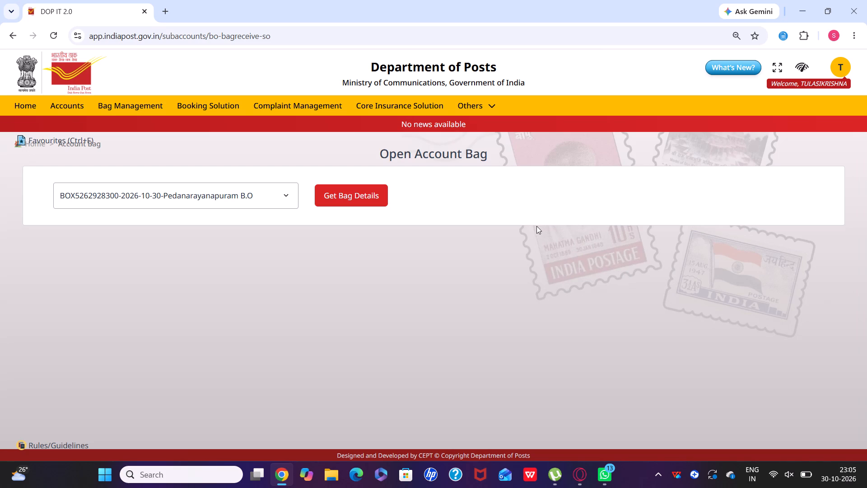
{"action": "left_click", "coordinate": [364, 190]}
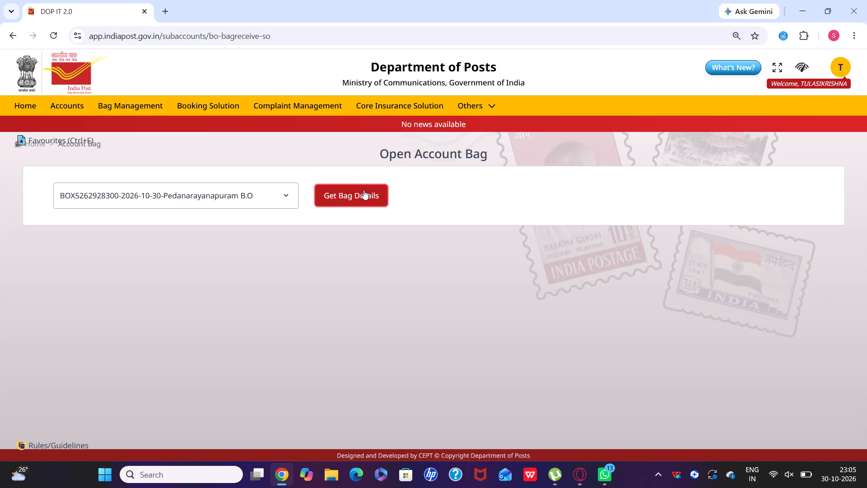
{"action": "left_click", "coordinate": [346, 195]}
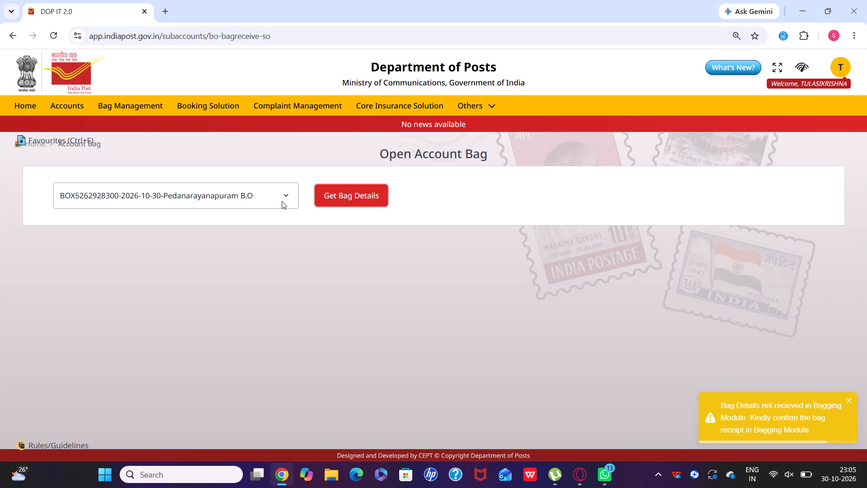
{"action": "left_click", "coordinate": [282, 201]}
{"action": "left_click", "coordinate": [266, 237]}
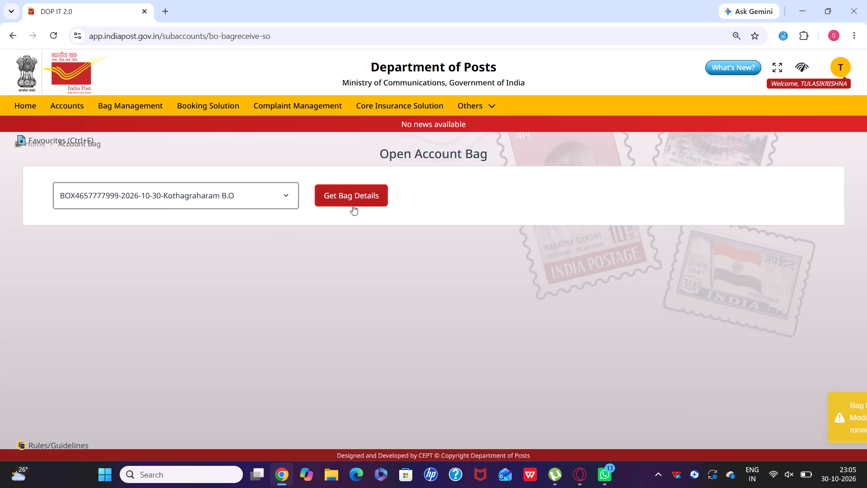
{"action": "left_click", "coordinate": [354, 190]}
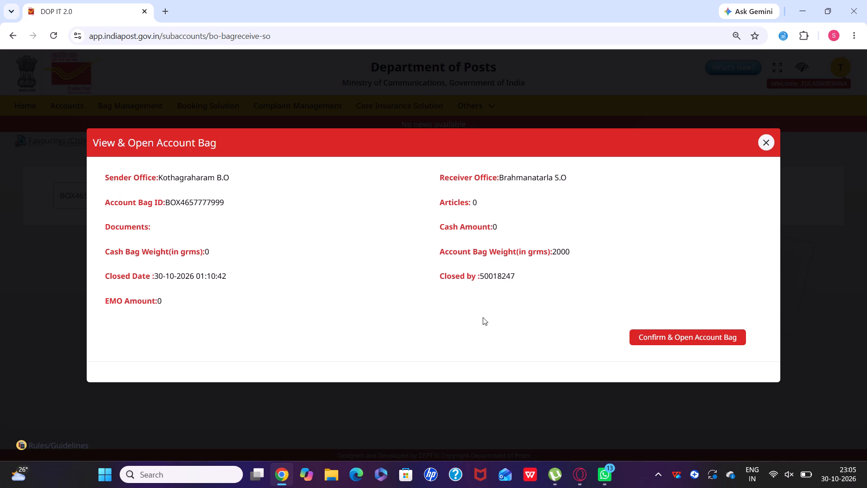
{"action": "left_click", "coordinate": [668, 347]}
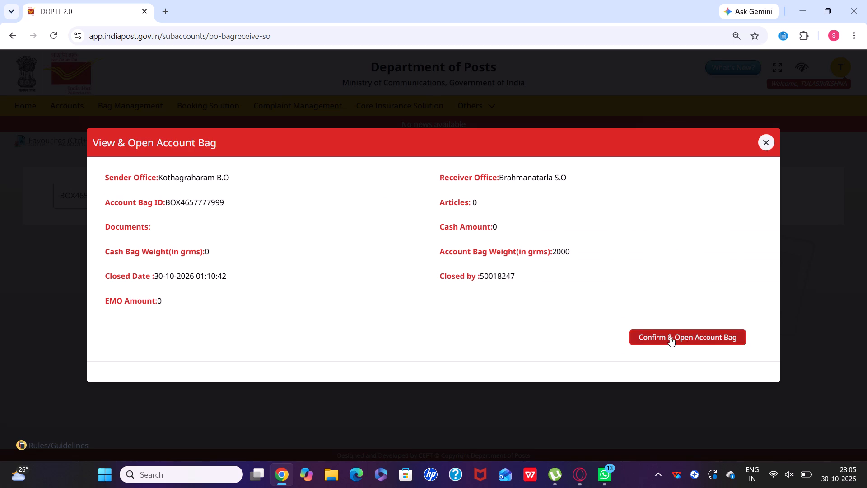
{"action": "left_click", "coordinate": [670, 337]}
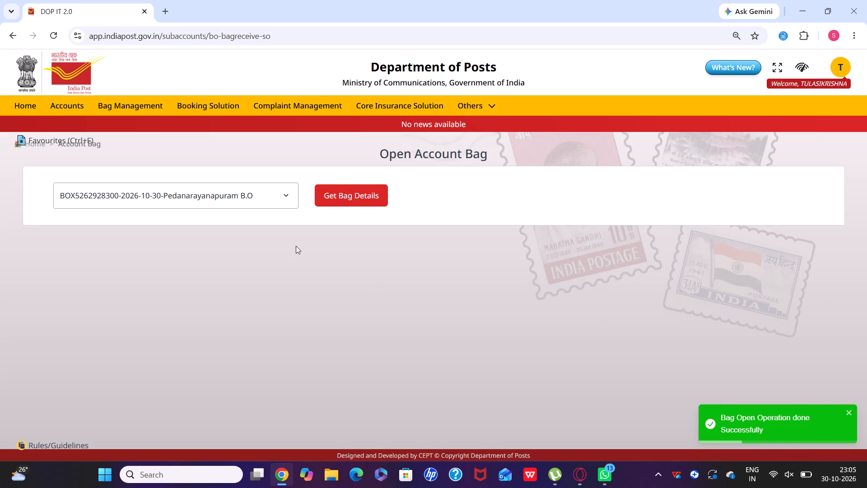
{"action": "left_click", "coordinate": [226, 200]}
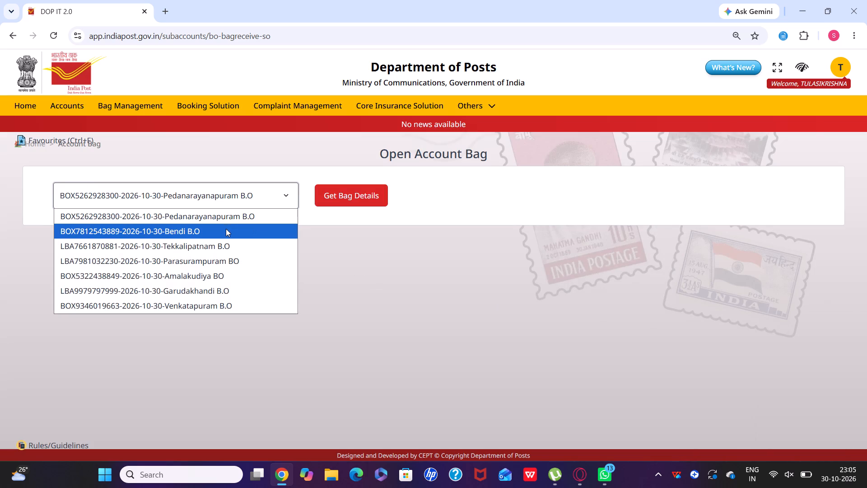
{"action": "left_click", "coordinate": [226, 230]}
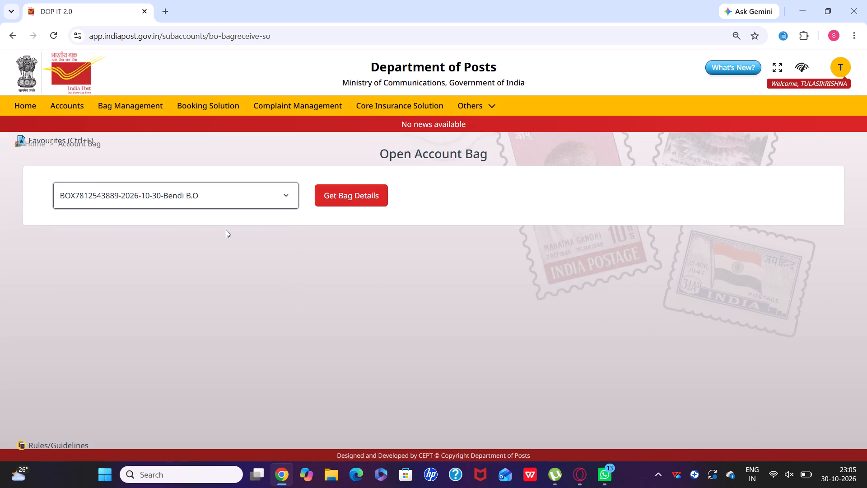
{"action": "left_click", "coordinate": [361, 197]}
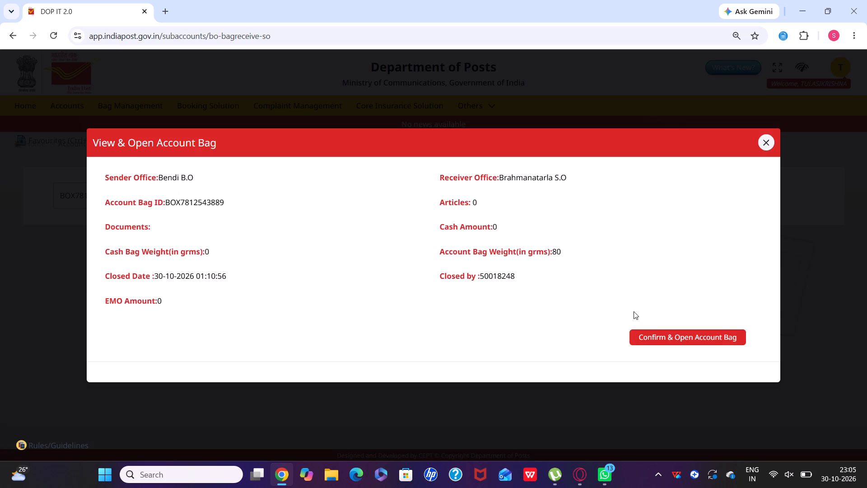
{"action": "left_click", "coordinate": [645, 336]}
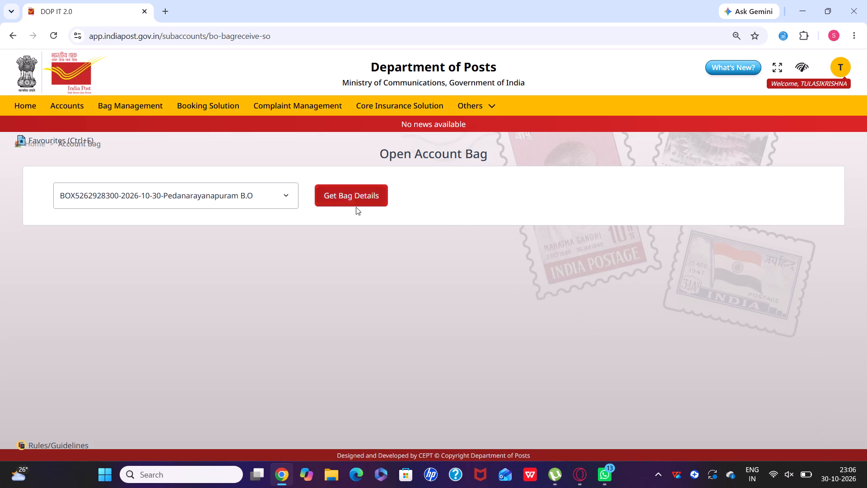
{"action": "left_click", "coordinate": [289, 193]}
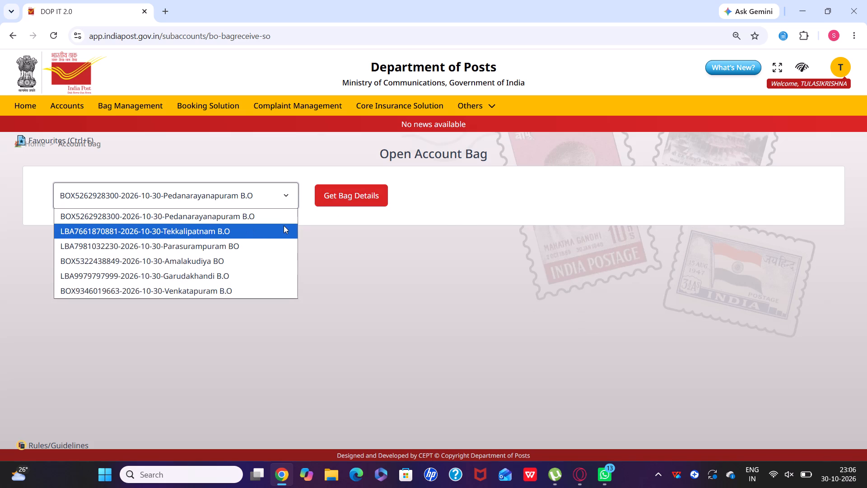
{"action": "left_click", "coordinate": [284, 225]}
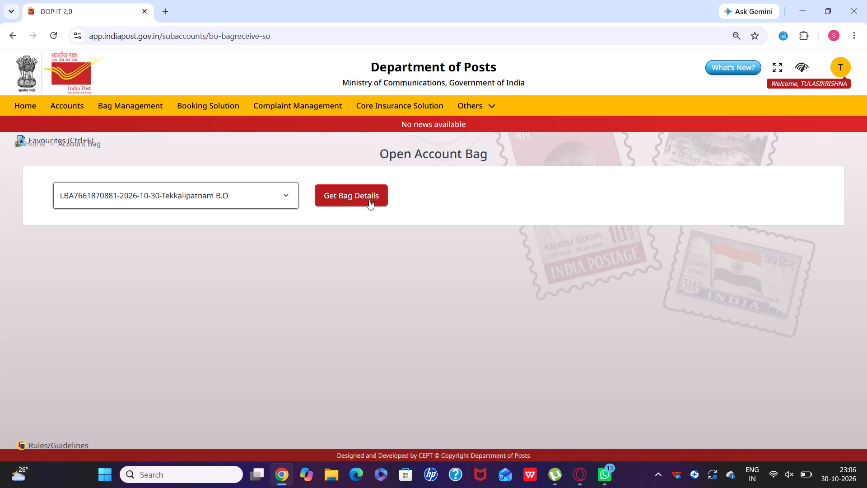
{"action": "left_click", "coordinate": [335, 193]}
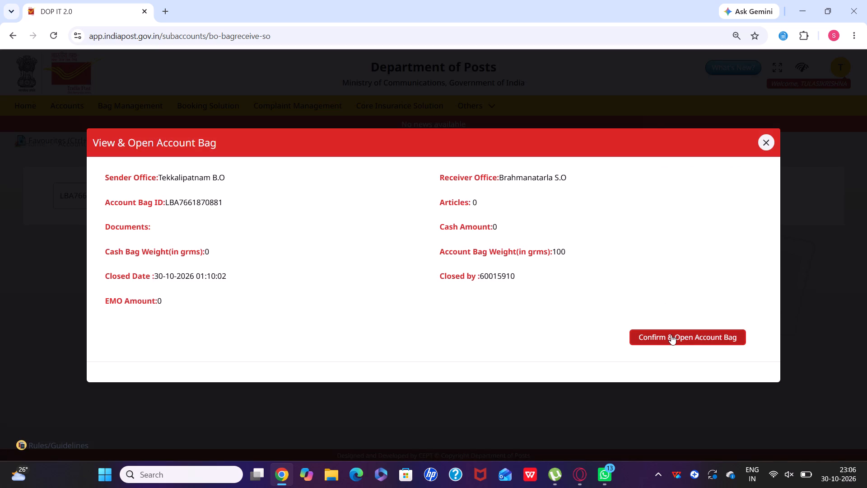
{"action": "left_click", "coordinate": [671, 335]}
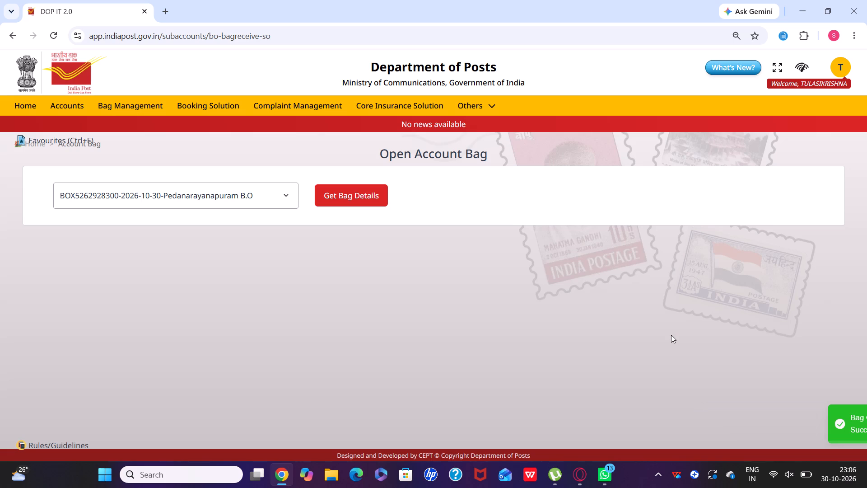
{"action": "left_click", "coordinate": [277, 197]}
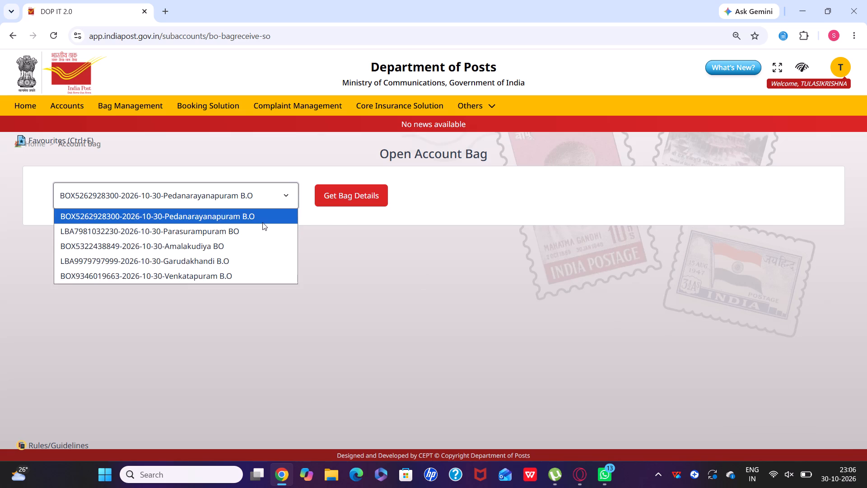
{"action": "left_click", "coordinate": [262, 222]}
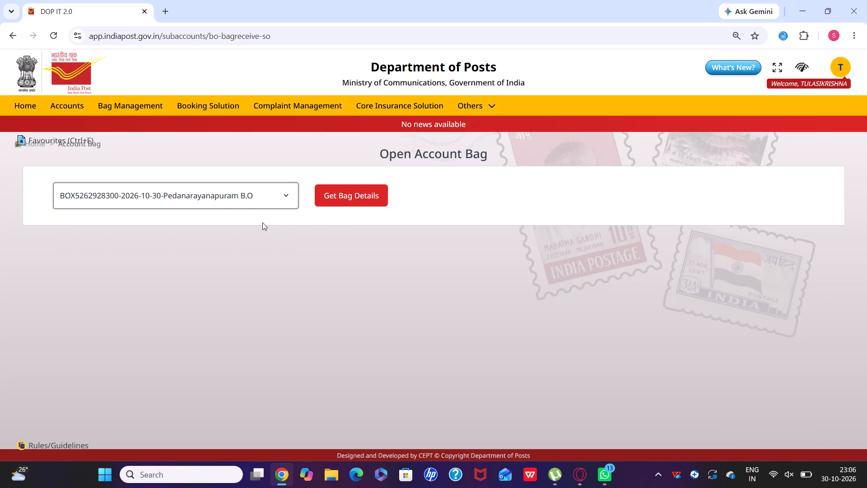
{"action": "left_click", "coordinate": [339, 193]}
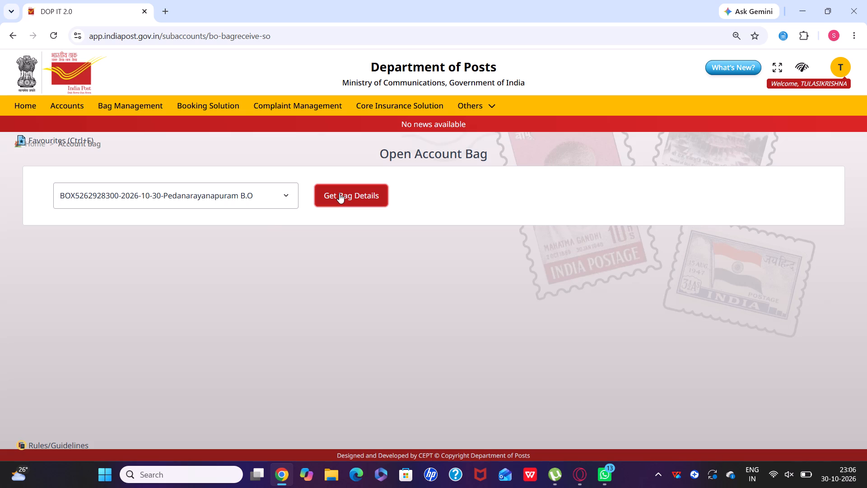
{"action": "left_click", "coordinate": [244, 204]}
{"action": "left_click", "coordinate": [241, 233]}
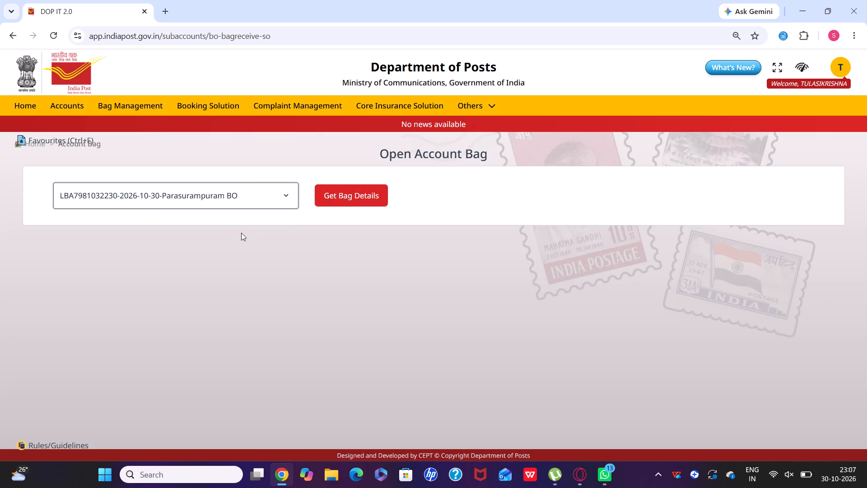
{"action": "left_click", "coordinate": [362, 196]}
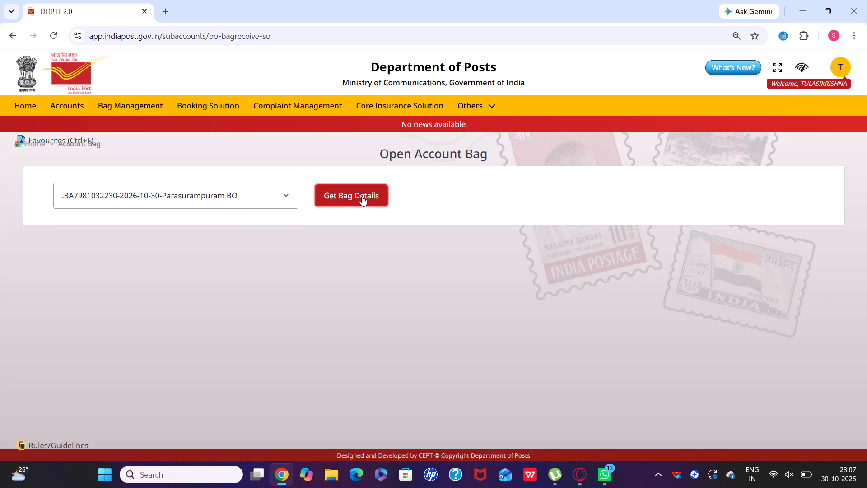
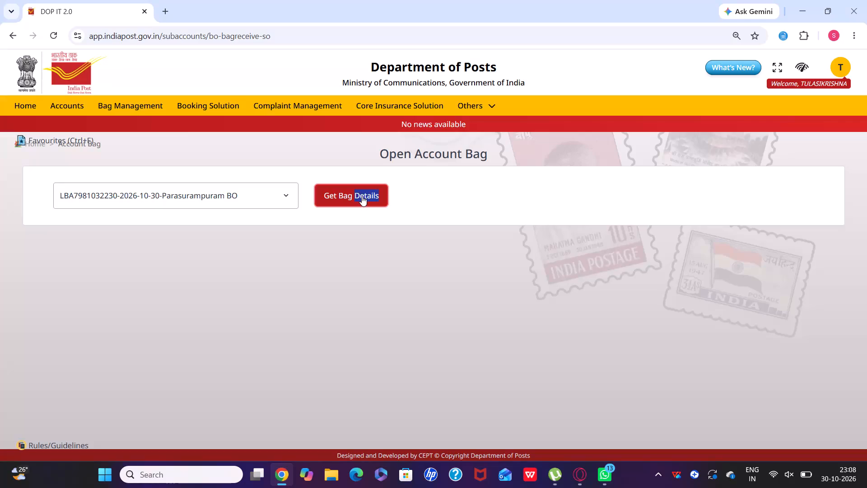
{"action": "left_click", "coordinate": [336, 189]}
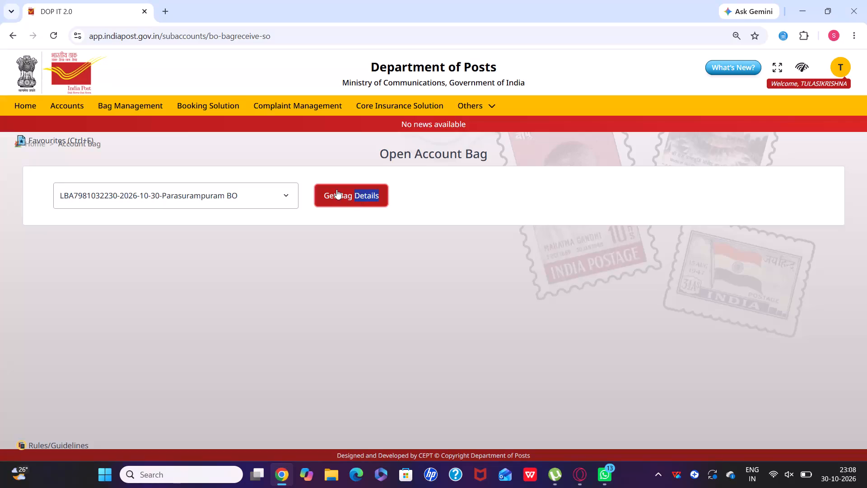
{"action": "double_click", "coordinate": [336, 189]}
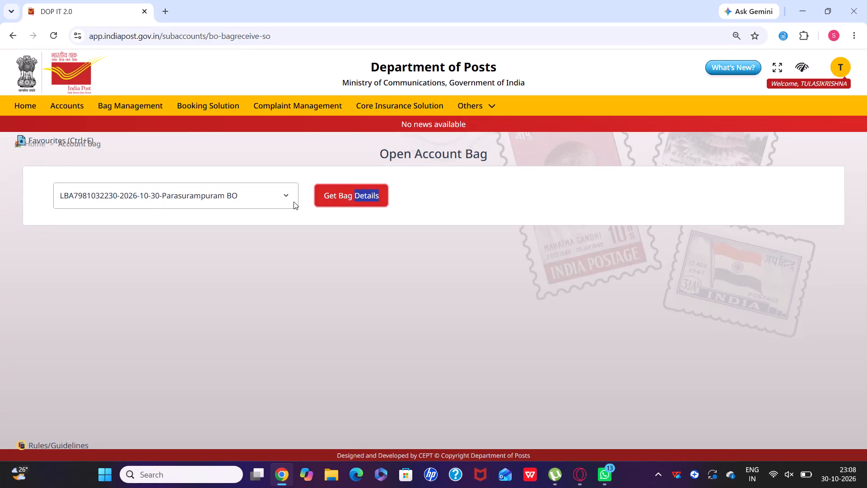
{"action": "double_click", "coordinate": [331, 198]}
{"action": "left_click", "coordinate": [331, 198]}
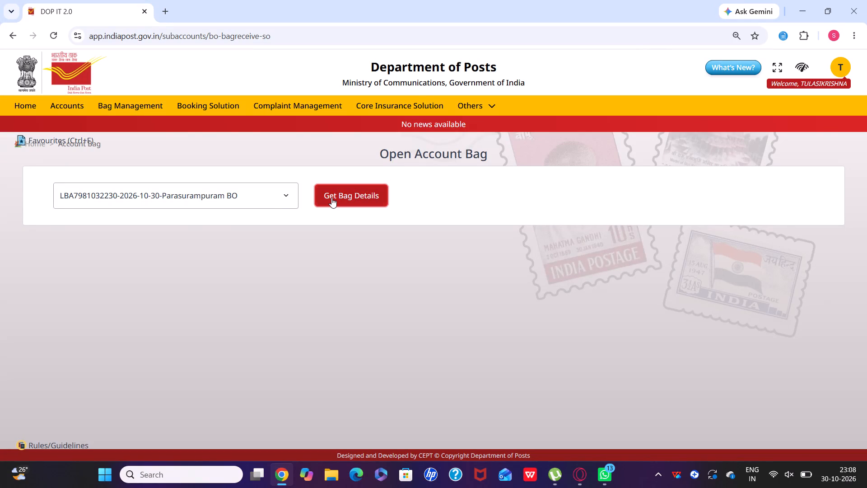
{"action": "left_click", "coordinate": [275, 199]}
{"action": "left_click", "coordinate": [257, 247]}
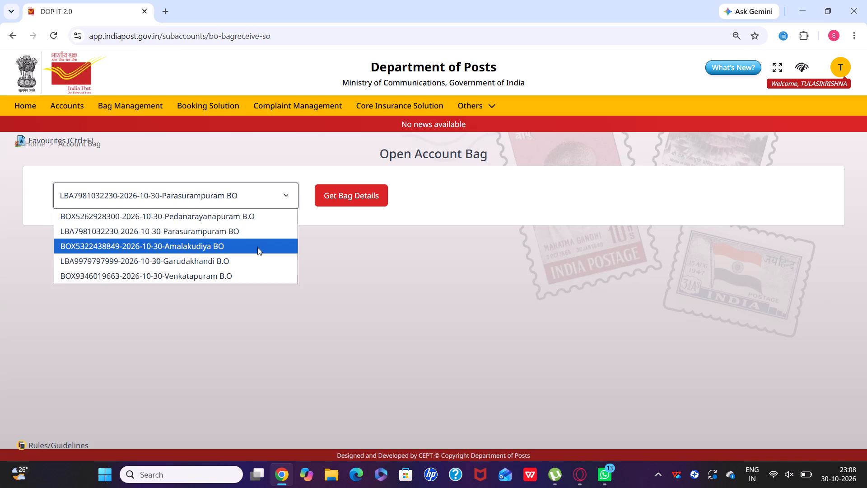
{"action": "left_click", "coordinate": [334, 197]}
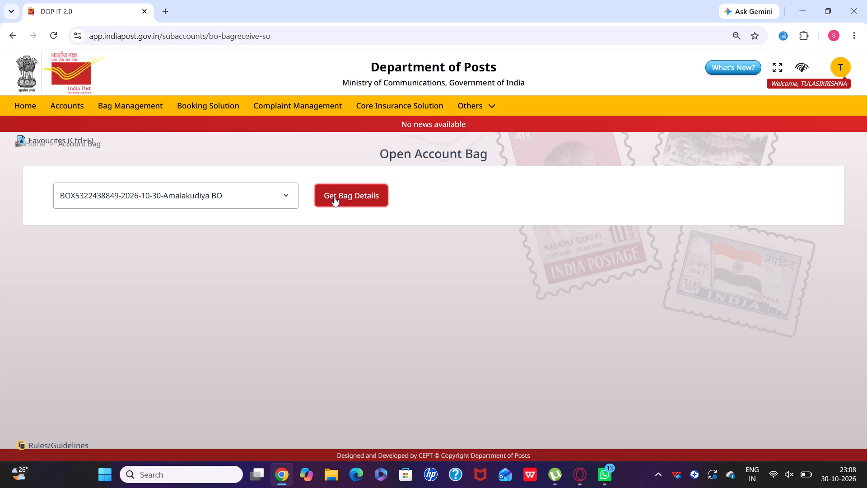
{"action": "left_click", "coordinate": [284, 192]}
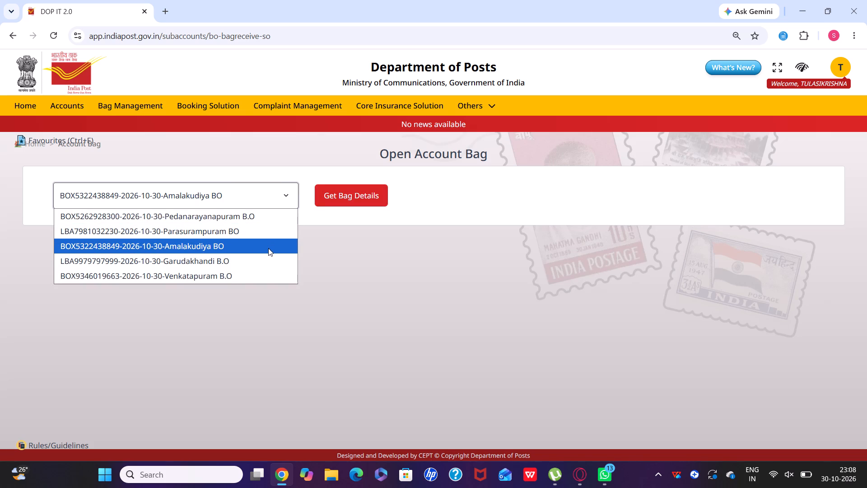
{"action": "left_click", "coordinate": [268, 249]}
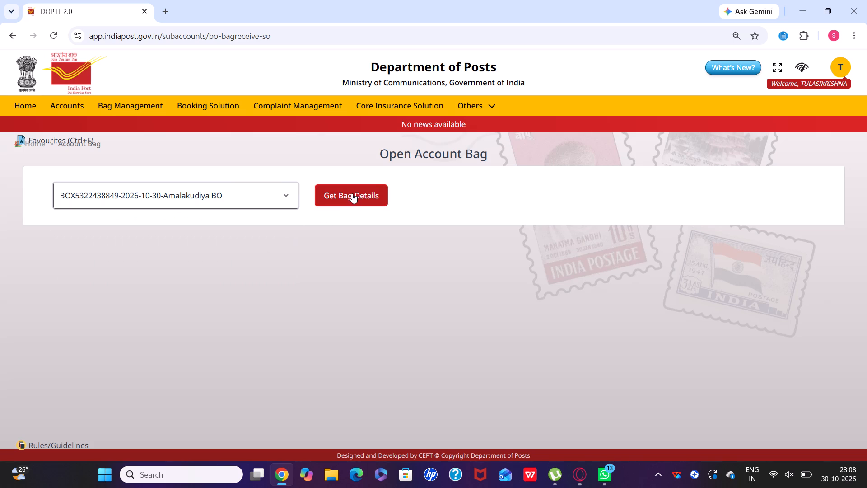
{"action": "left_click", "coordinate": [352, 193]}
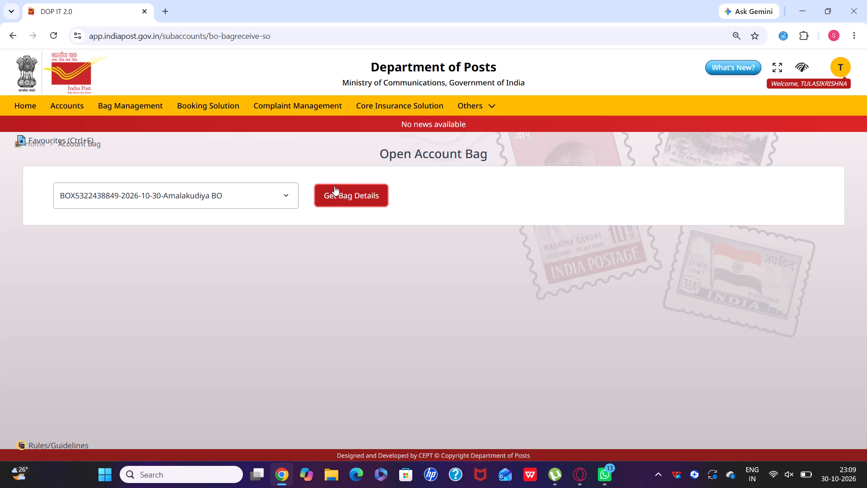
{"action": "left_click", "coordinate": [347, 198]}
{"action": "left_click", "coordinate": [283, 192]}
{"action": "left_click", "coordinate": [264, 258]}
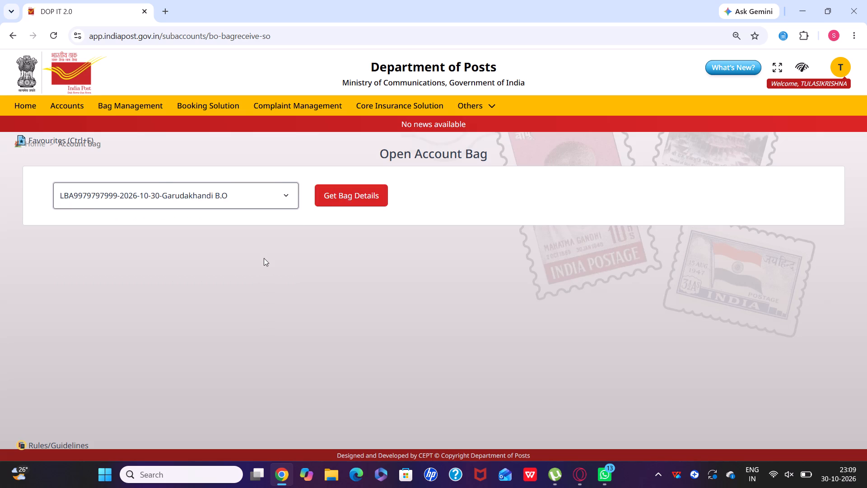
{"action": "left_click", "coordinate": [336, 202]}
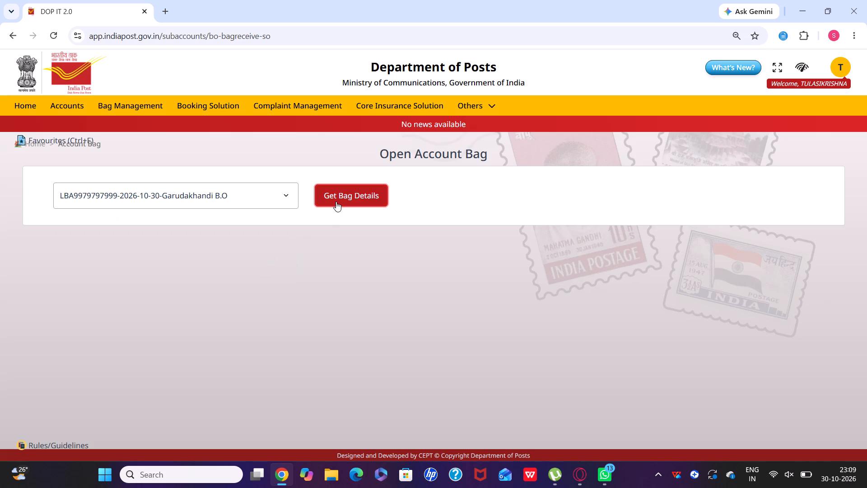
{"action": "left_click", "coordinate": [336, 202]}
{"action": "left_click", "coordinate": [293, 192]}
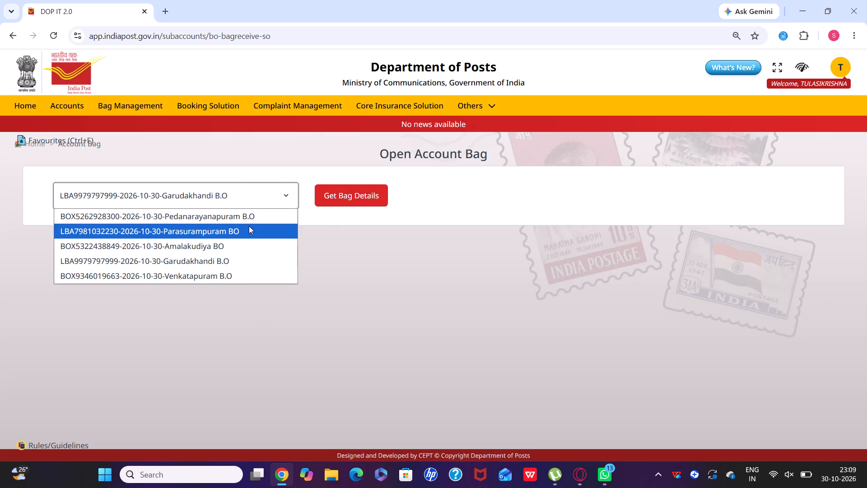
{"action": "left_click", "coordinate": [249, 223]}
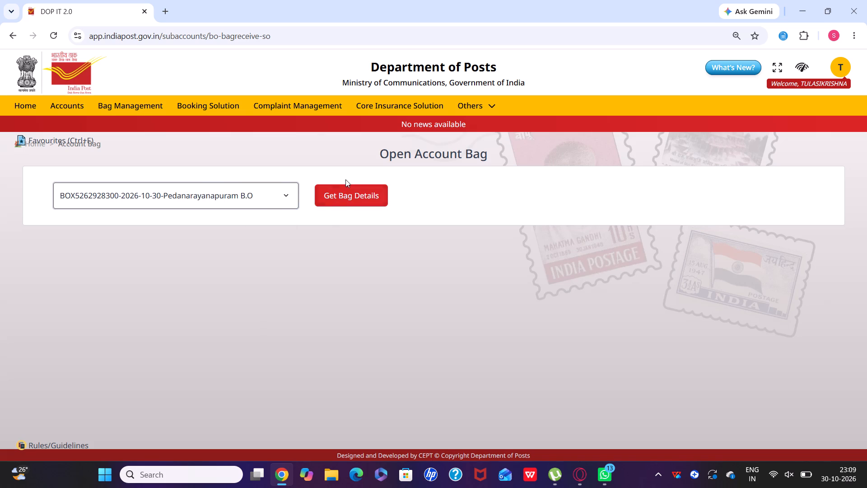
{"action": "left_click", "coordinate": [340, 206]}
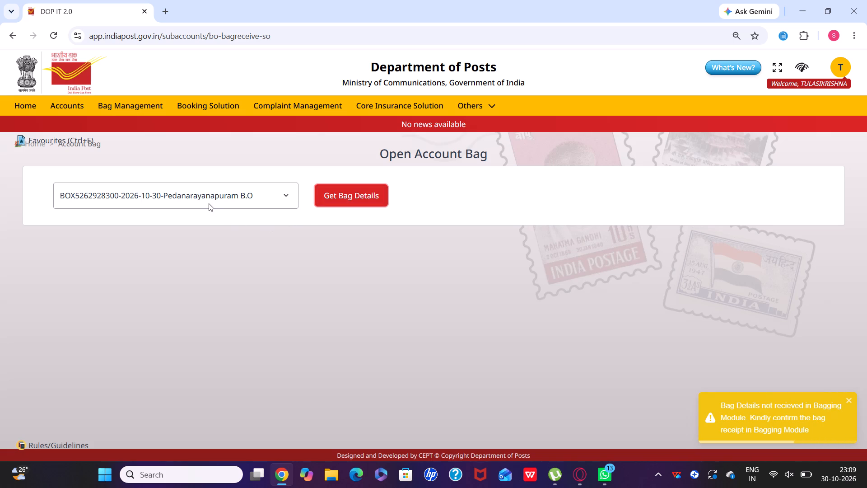
{"action": "double_click", "coordinate": [209, 203]}
{"action": "left_click", "coordinate": [209, 203]}
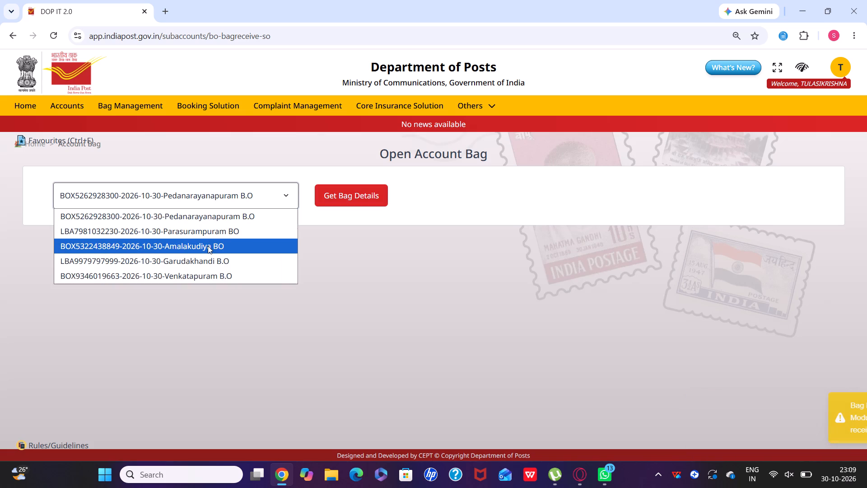
{"action": "left_click", "coordinate": [208, 246]}
{"action": "left_click", "coordinate": [336, 188]}
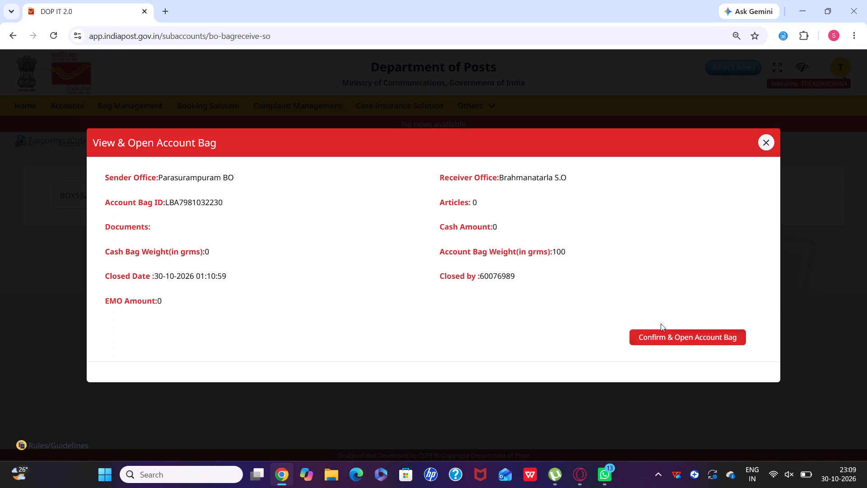
{"action": "left_click", "coordinate": [674, 335]}
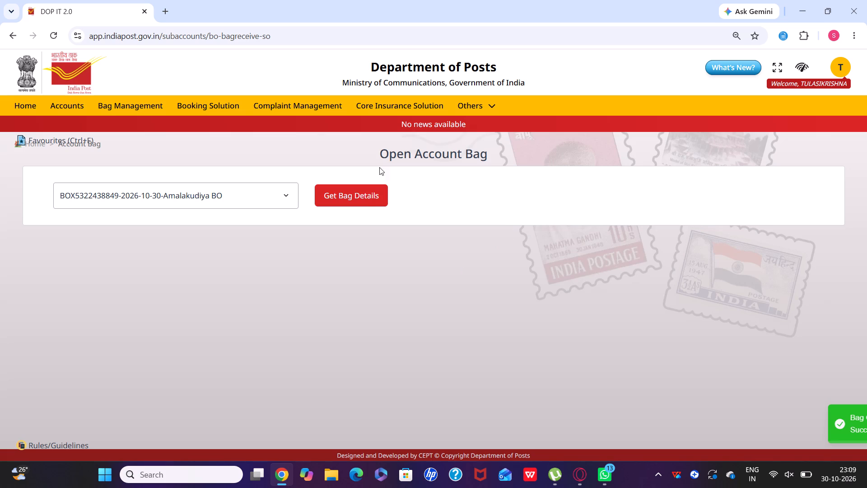
{"action": "left_click", "coordinate": [366, 195]}
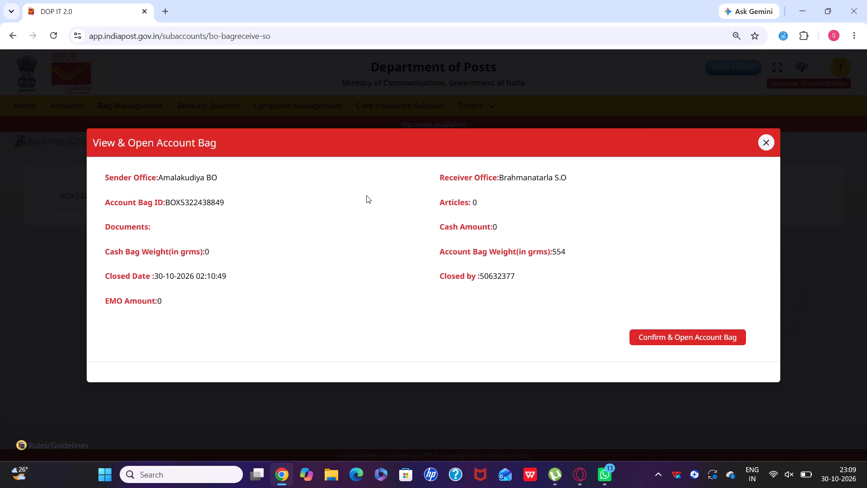
{"action": "left_click", "coordinate": [702, 336]}
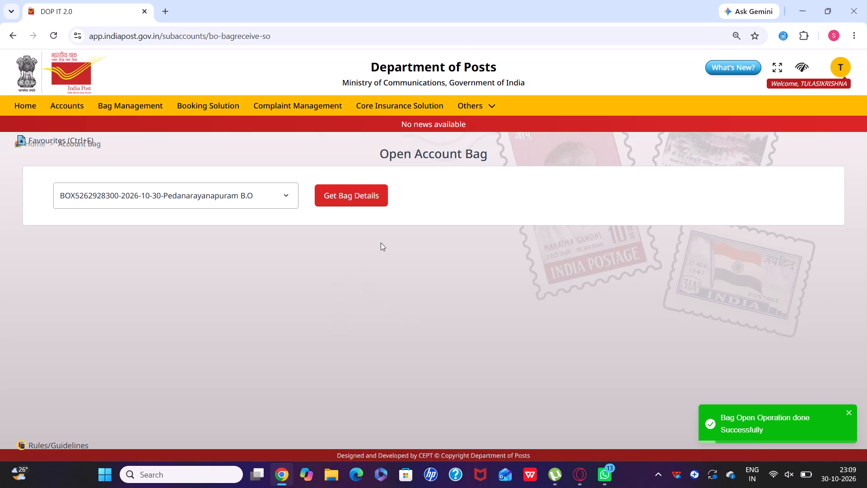
{"action": "left_click", "coordinate": [269, 198]}
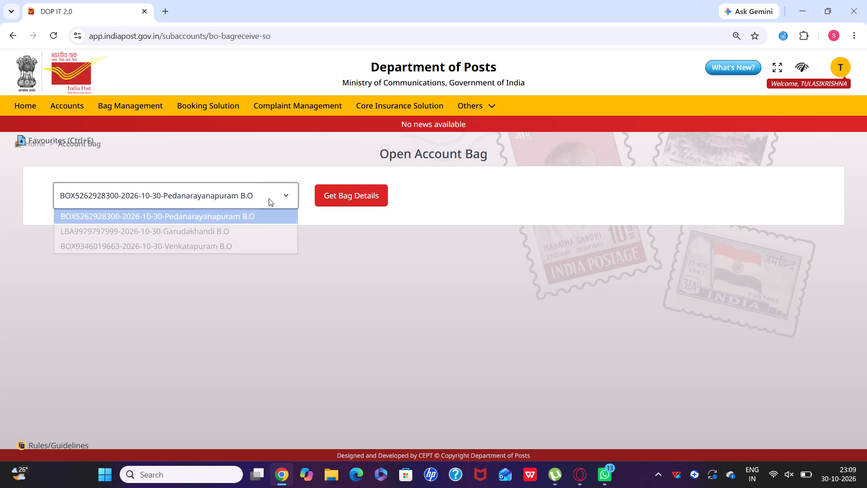
{"action": "left_click", "coordinate": [265, 231]}
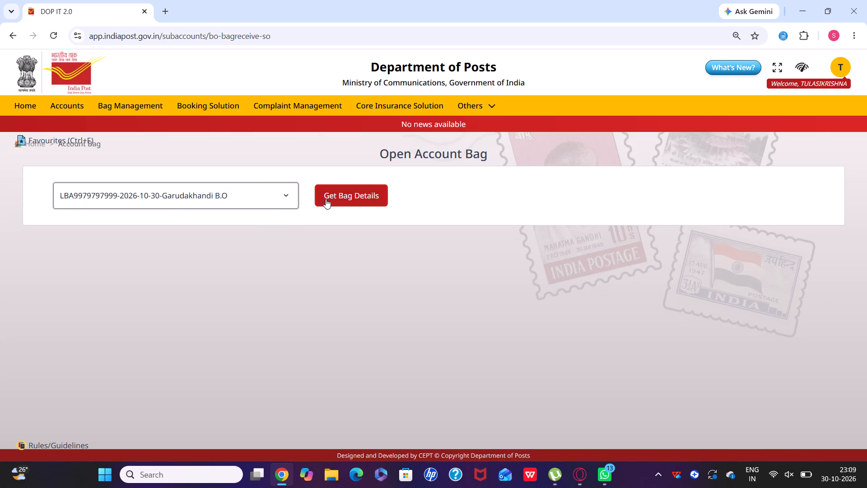
{"action": "left_click", "coordinate": [331, 197]}
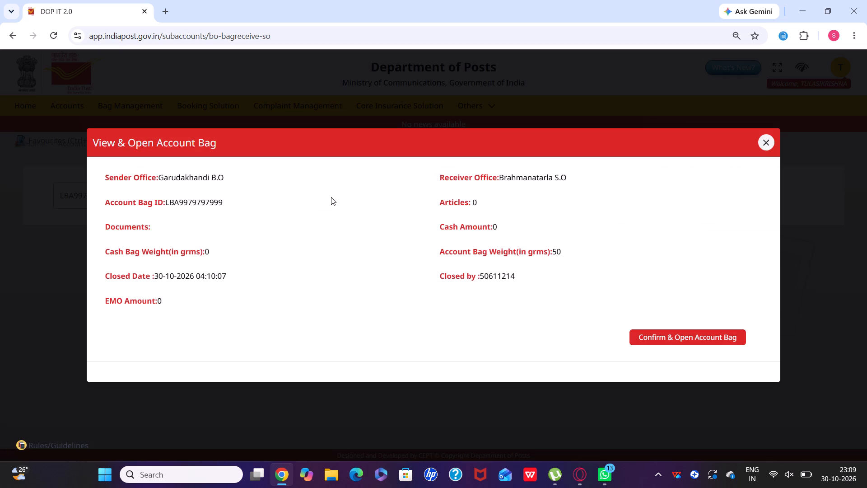
{"action": "left_click", "coordinate": [665, 333]}
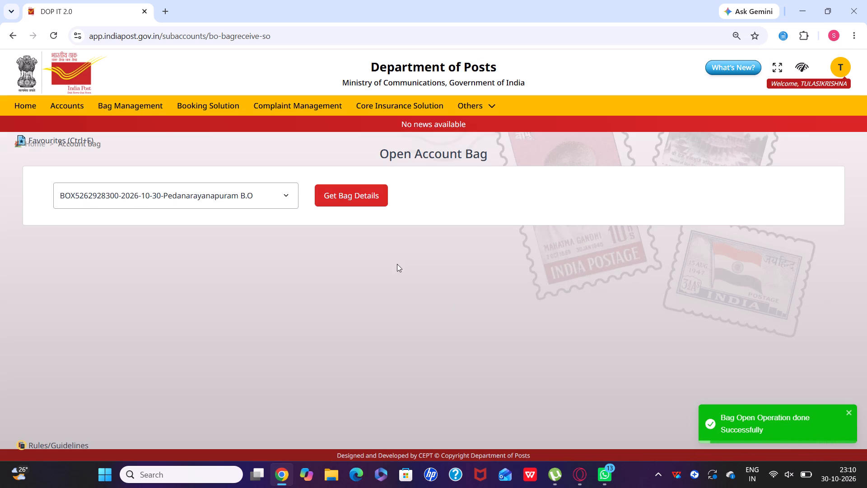
{"action": "left_click", "coordinate": [283, 198]}
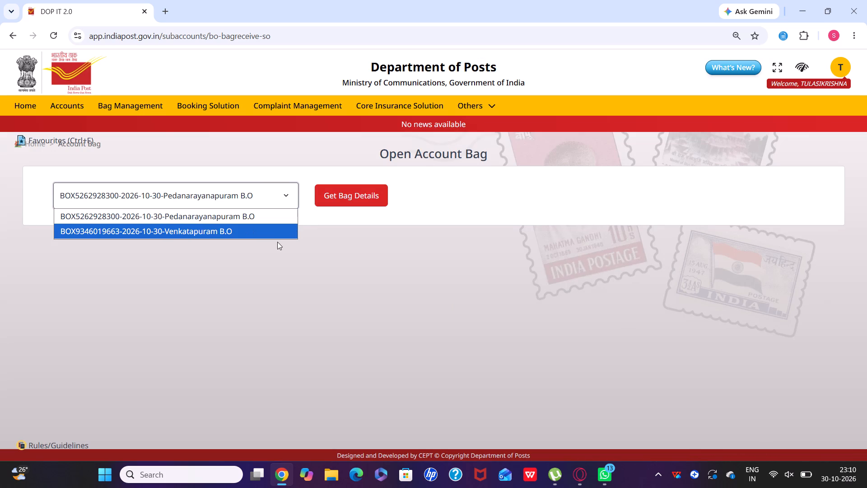
{"action": "left_click", "coordinate": [276, 231]}
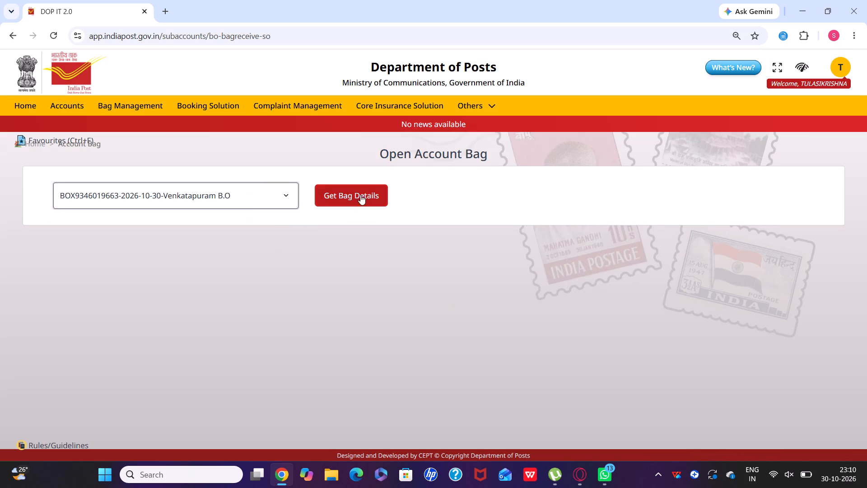
{"action": "left_click", "coordinate": [364, 192]}
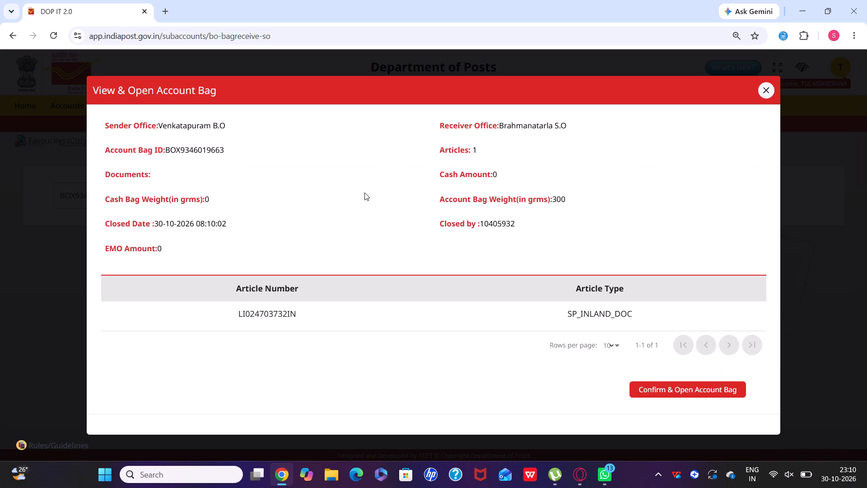
{"action": "left_click", "coordinate": [699, 389]}
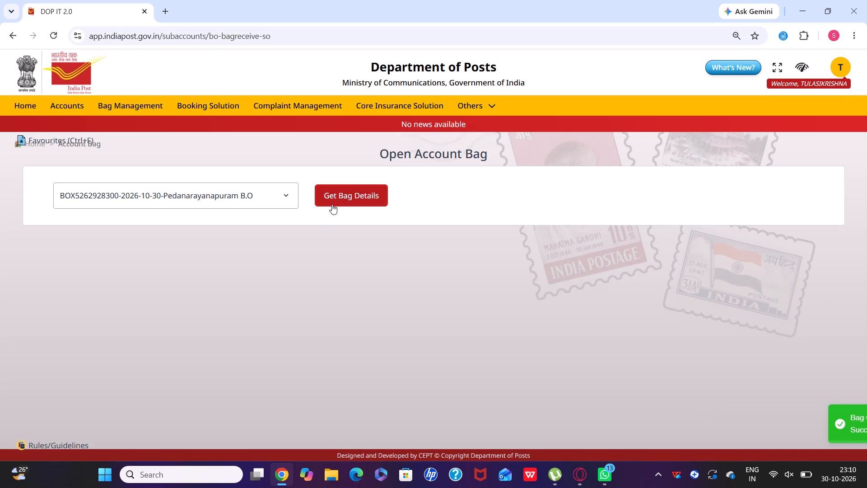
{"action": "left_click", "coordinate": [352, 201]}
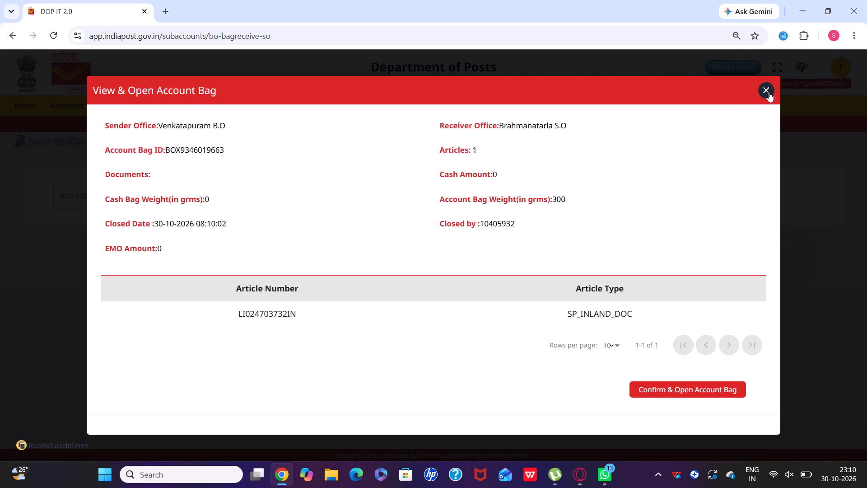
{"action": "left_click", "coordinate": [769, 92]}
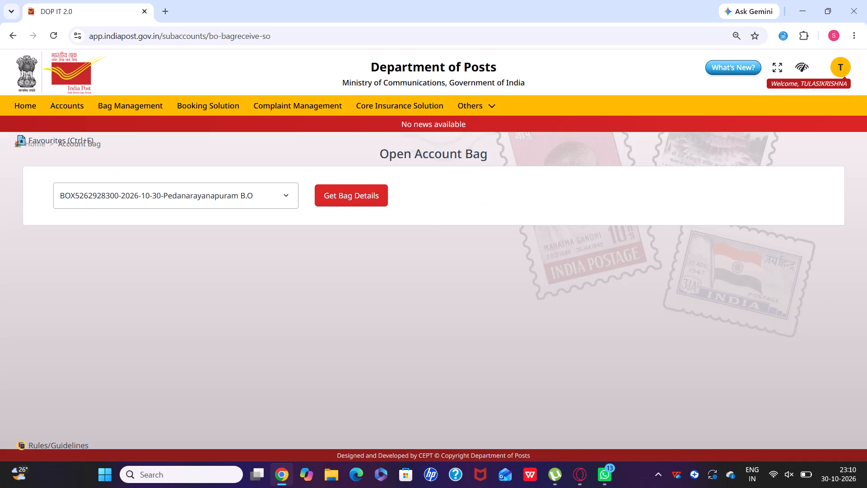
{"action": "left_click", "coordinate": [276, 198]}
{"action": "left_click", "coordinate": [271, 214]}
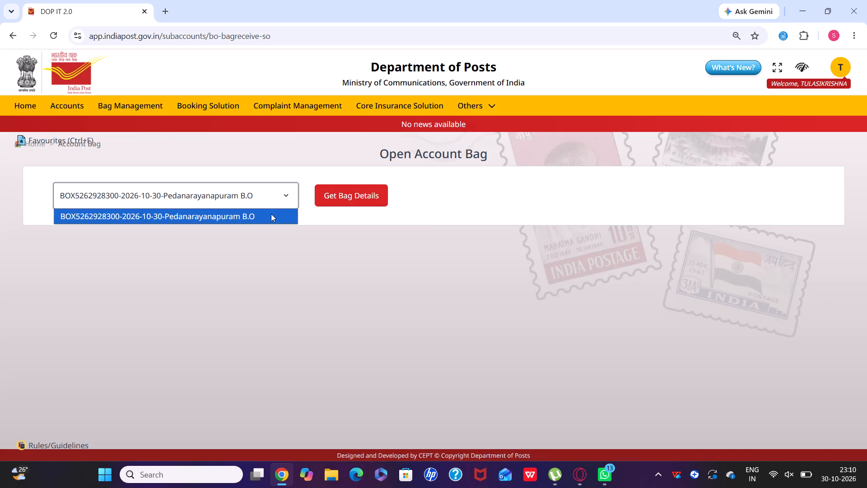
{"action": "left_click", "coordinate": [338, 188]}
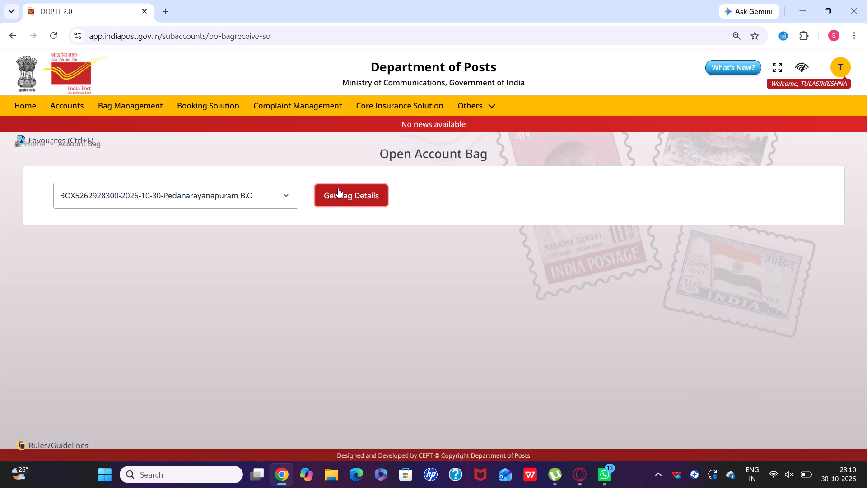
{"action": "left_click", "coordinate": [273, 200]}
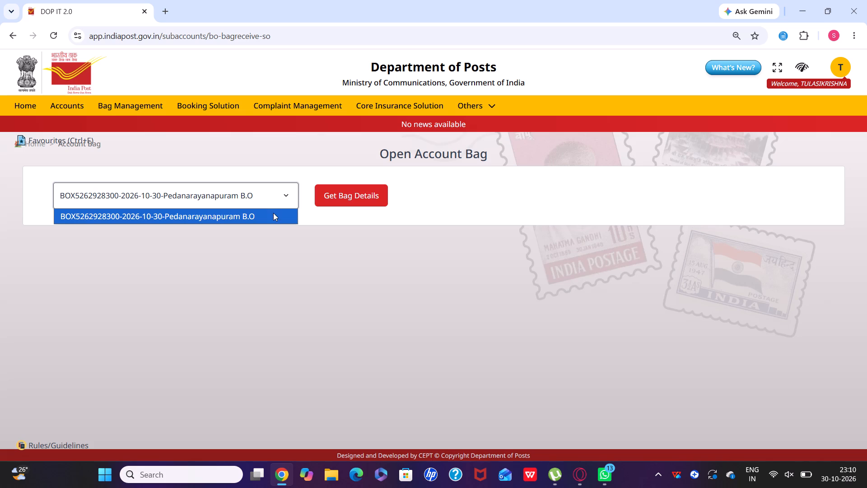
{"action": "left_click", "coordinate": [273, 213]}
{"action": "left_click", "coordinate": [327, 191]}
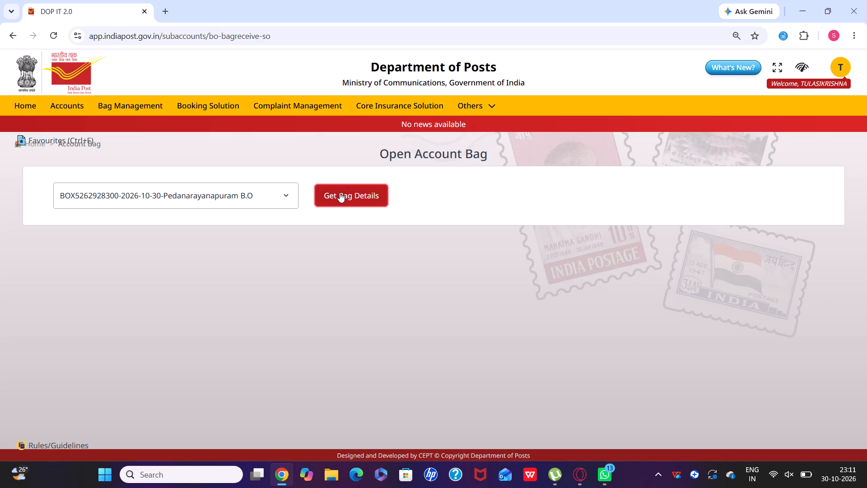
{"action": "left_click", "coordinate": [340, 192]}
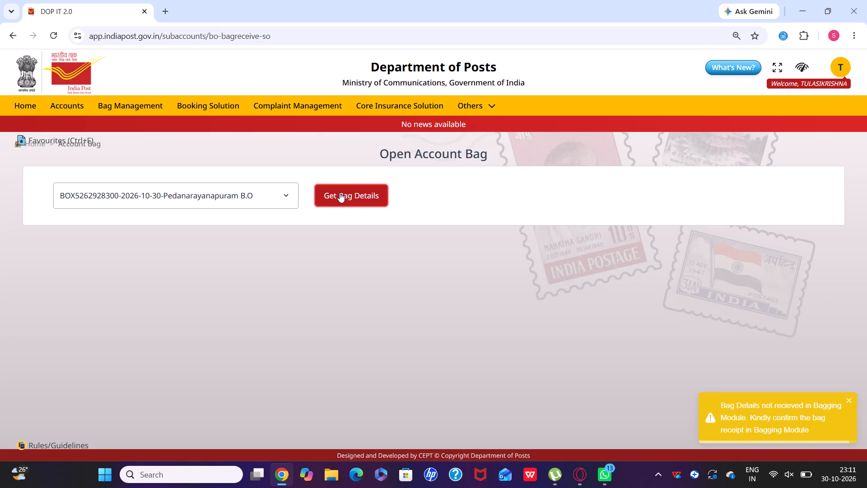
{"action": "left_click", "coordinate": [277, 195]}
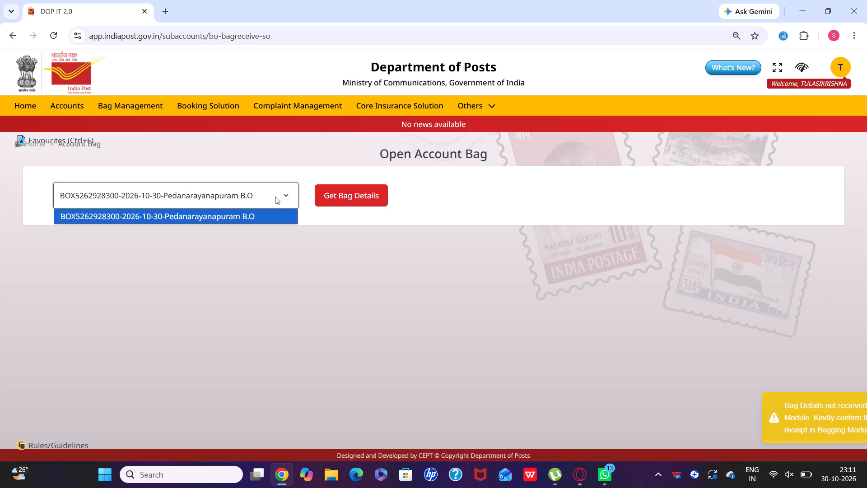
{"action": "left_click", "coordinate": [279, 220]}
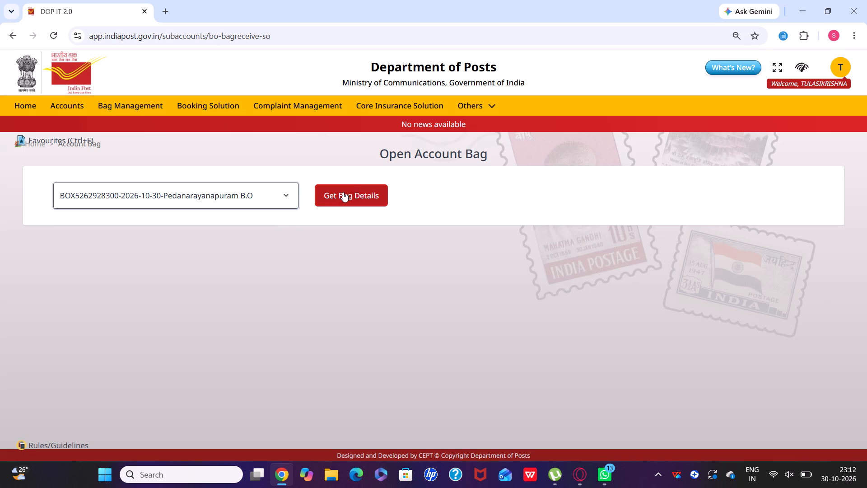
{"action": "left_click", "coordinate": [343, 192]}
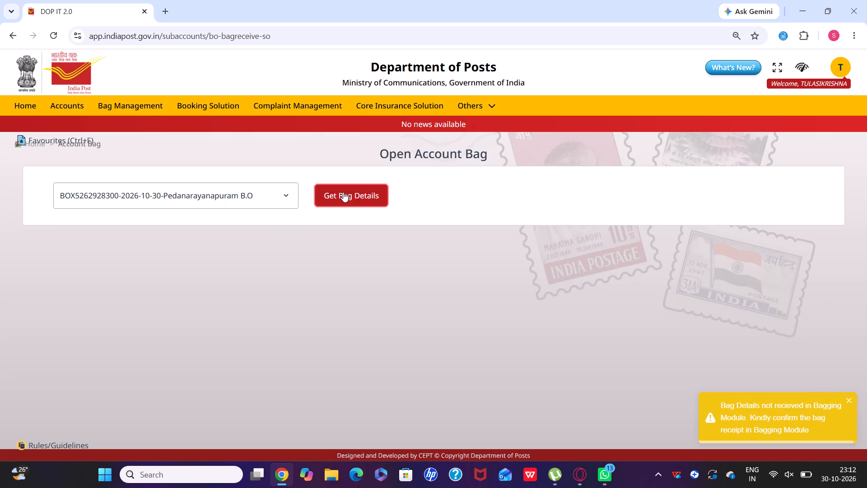
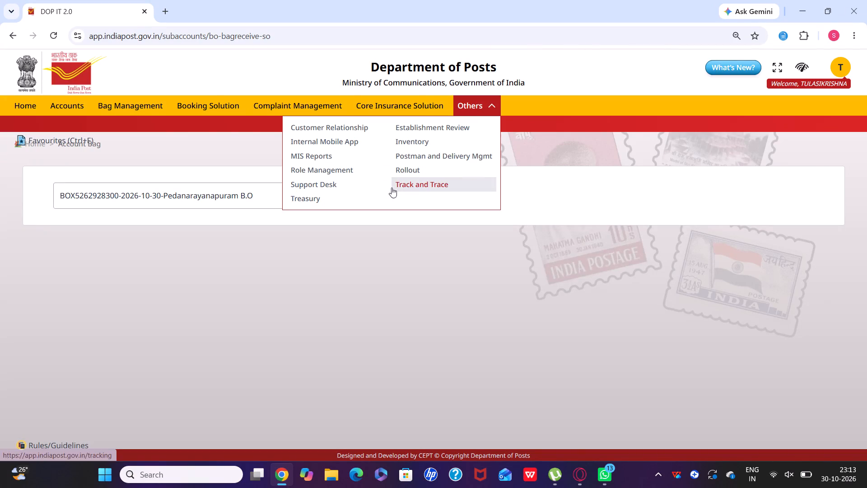
Open the tickets raised by the office in the Support Desk and examine the outward ticket's event, resolution time and priority.
{"action": "left_click", "coordinate": [337, 182]}
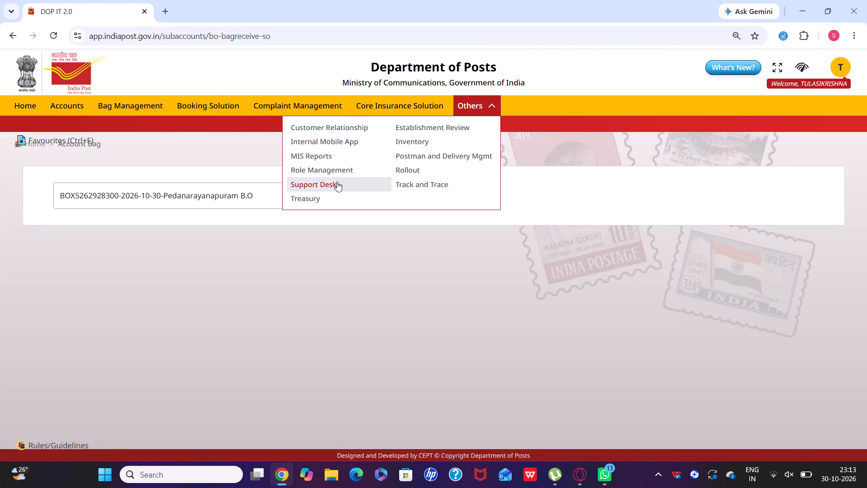
{"action": "left_click", "coordinate": [322, 185]}
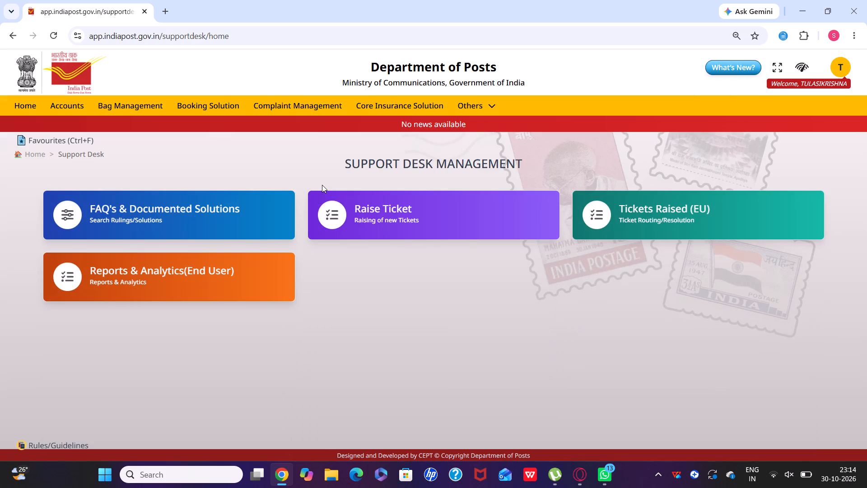
{"action": "left_click", "coordinate": [630, 201]}
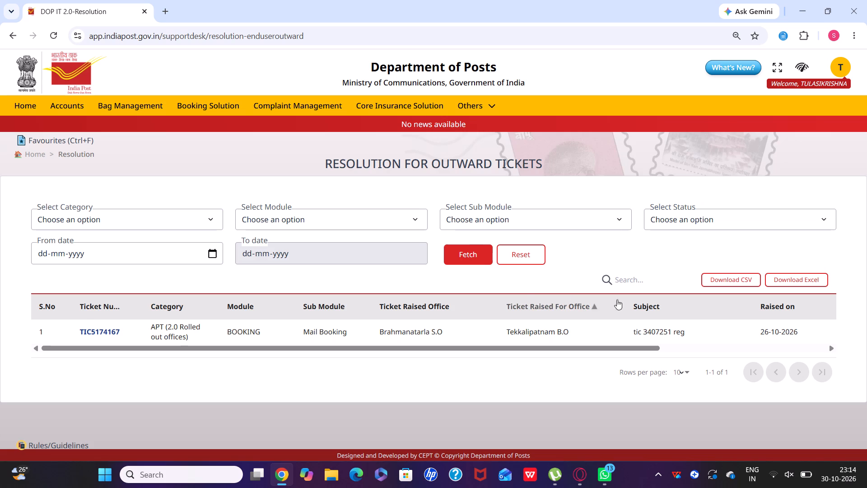
{"action": "triple_click", "coordinate": [831, 349]}
{"action": "triple_click", "coordinate": [831, 349]}
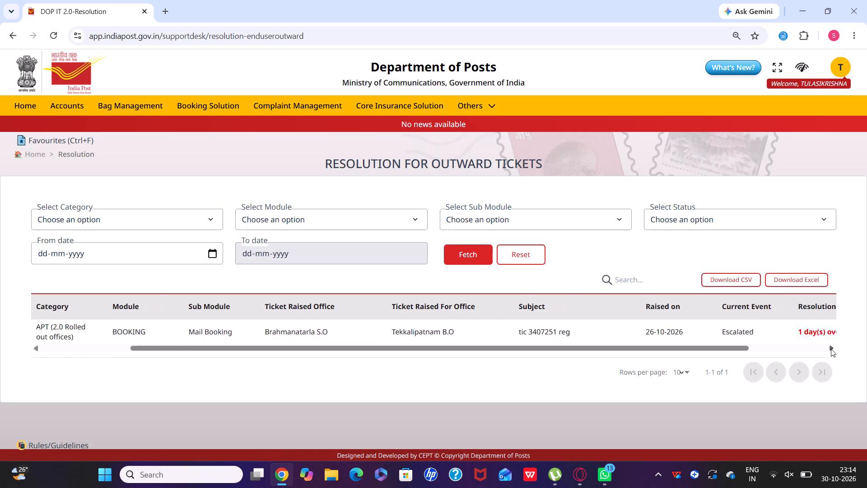
{"action": "triple_click", "coordinate": [831, 349]}
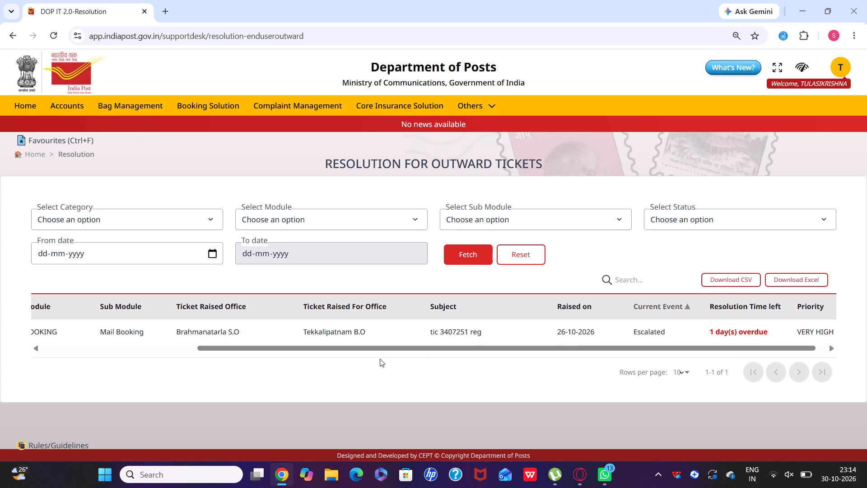
{"action": "scroll", "coordinate": [380, 359], "scroll_direction": "up", "scroll_amount": 1}
{"action": "triple_click", "coordinate": [36, 348]}
{"action": "triple_click", "coordinate": [36, 348]}
{"action": "double_click", "coordinate": [36, 348]}
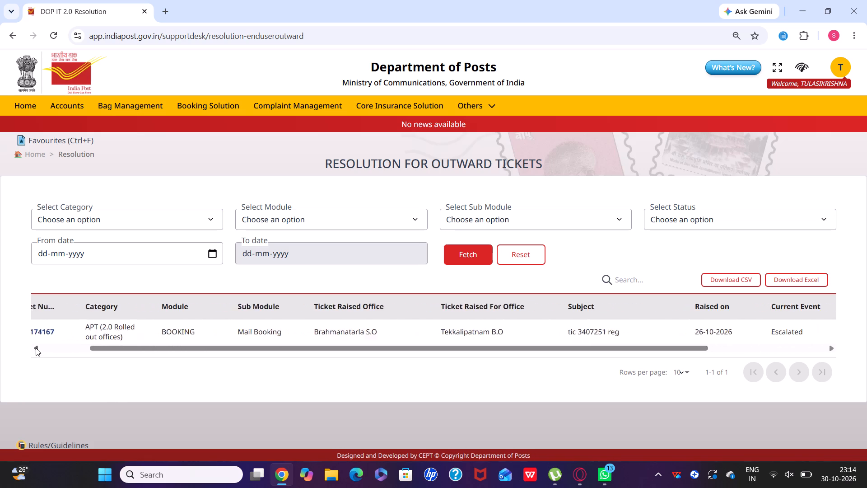
{"action": "left_click", "coordinate": [36, 348]}
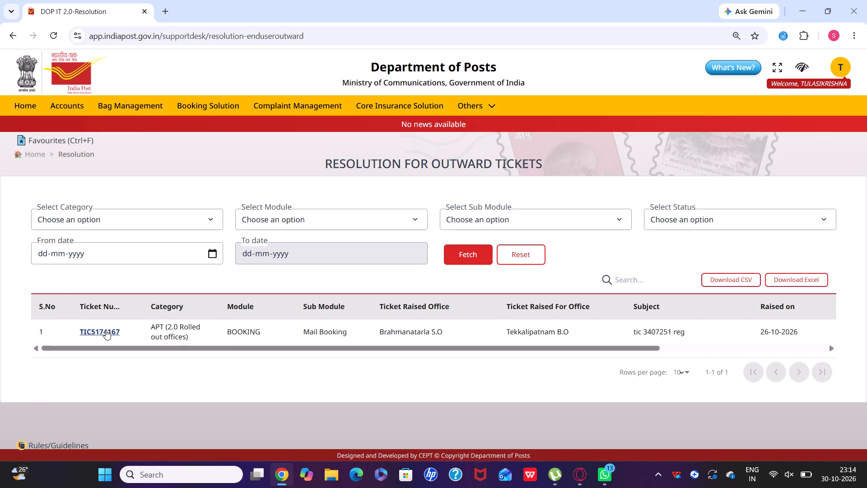